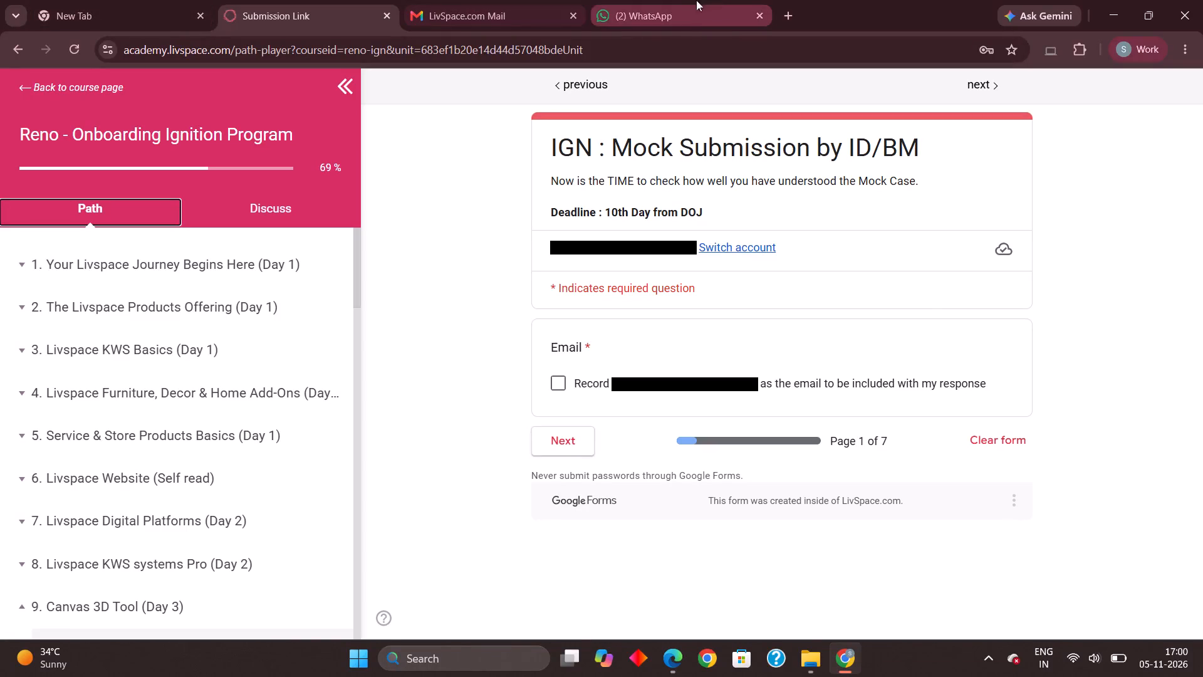
Search the web for "CANVIS LIVSPACE" in a new browser tab and open the "Canvas Studio - Livspace" result.
{"action": "left_click", "coordinate": [792, 19]}
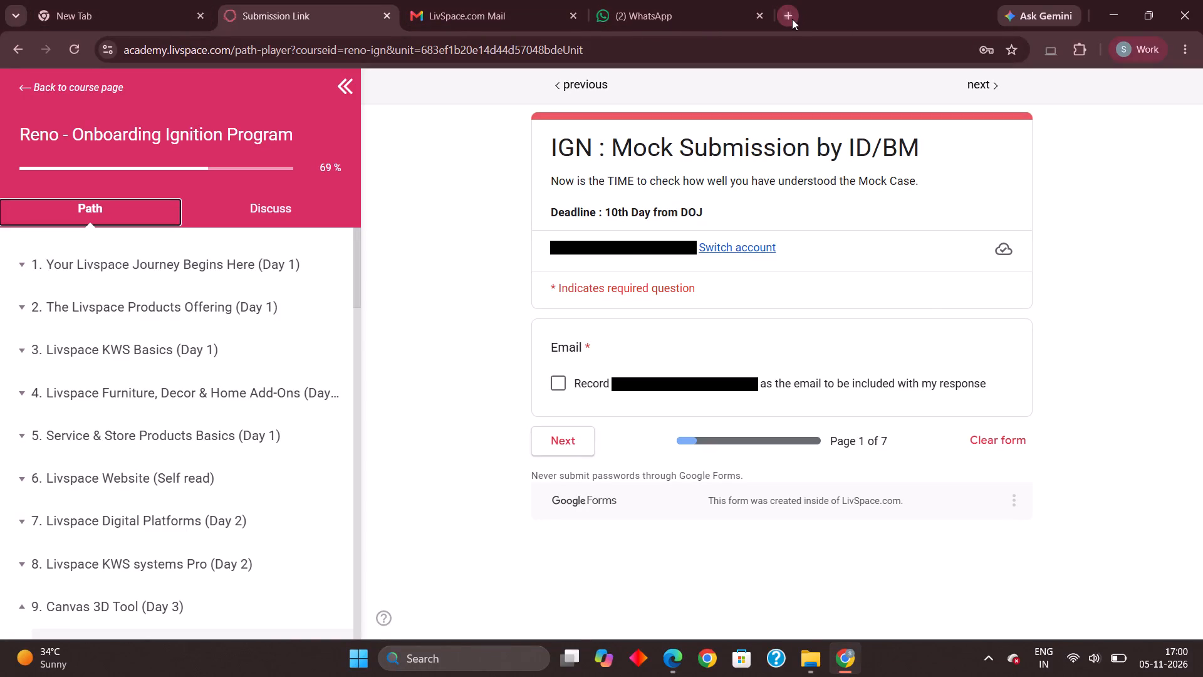
{"action": "left_click", "coordinate": [790, 41]}
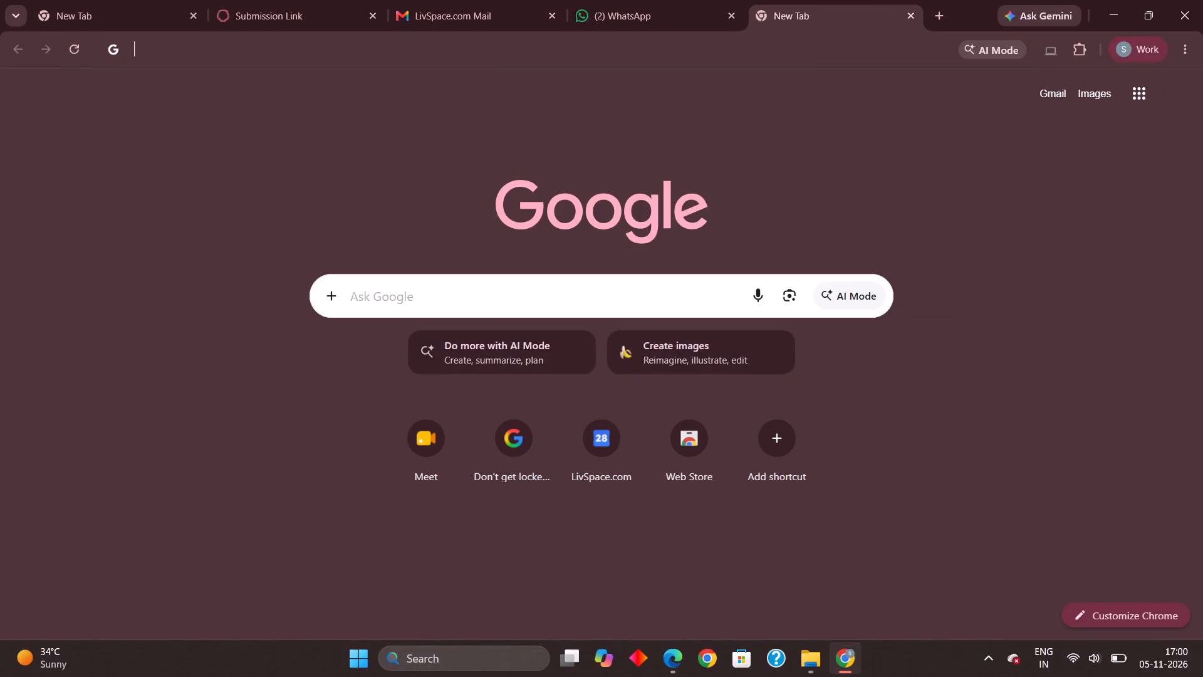
{"action": "type", "text": "CSBN"}
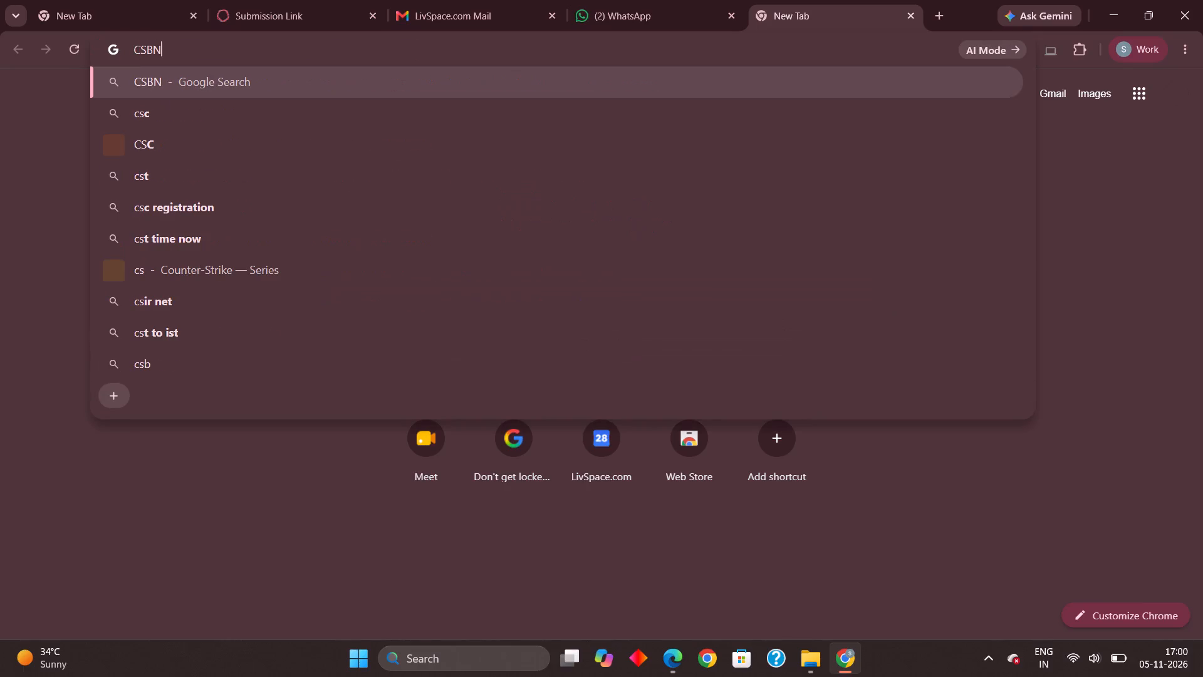
{"action": "key", "text": "BackSpace"}
{"action": "key", "text": "BackSpace"}
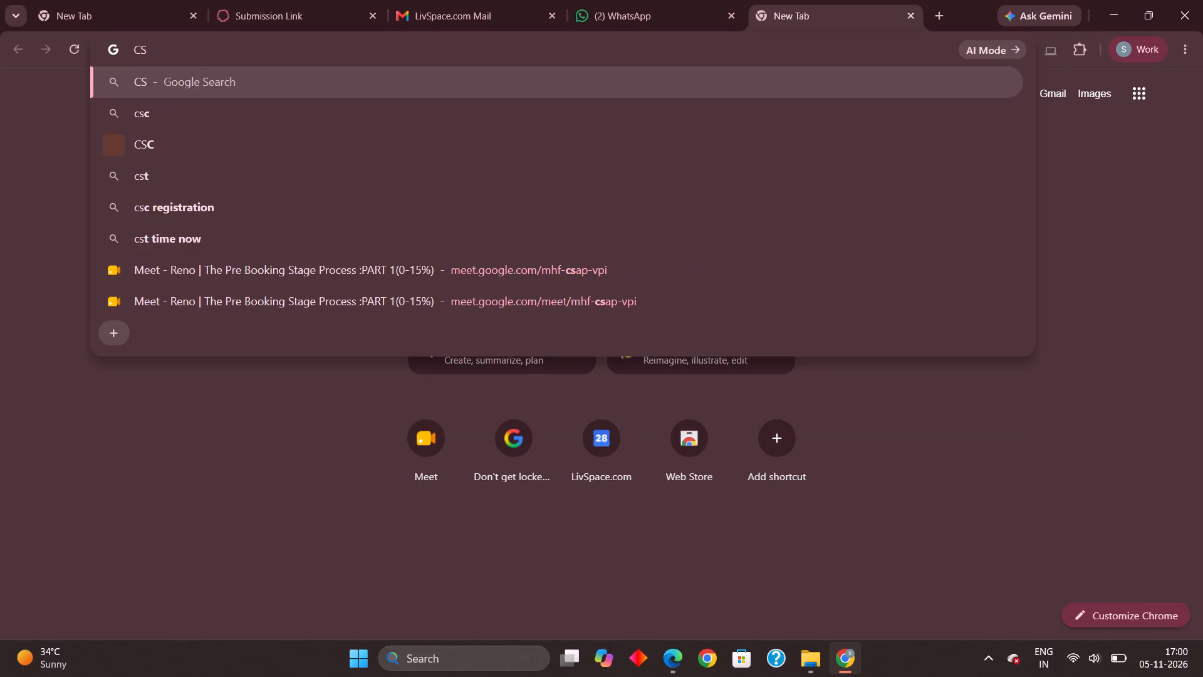
{"action": "key", "text": "BackSpace"}
{"action": "type", "text": "AN"}
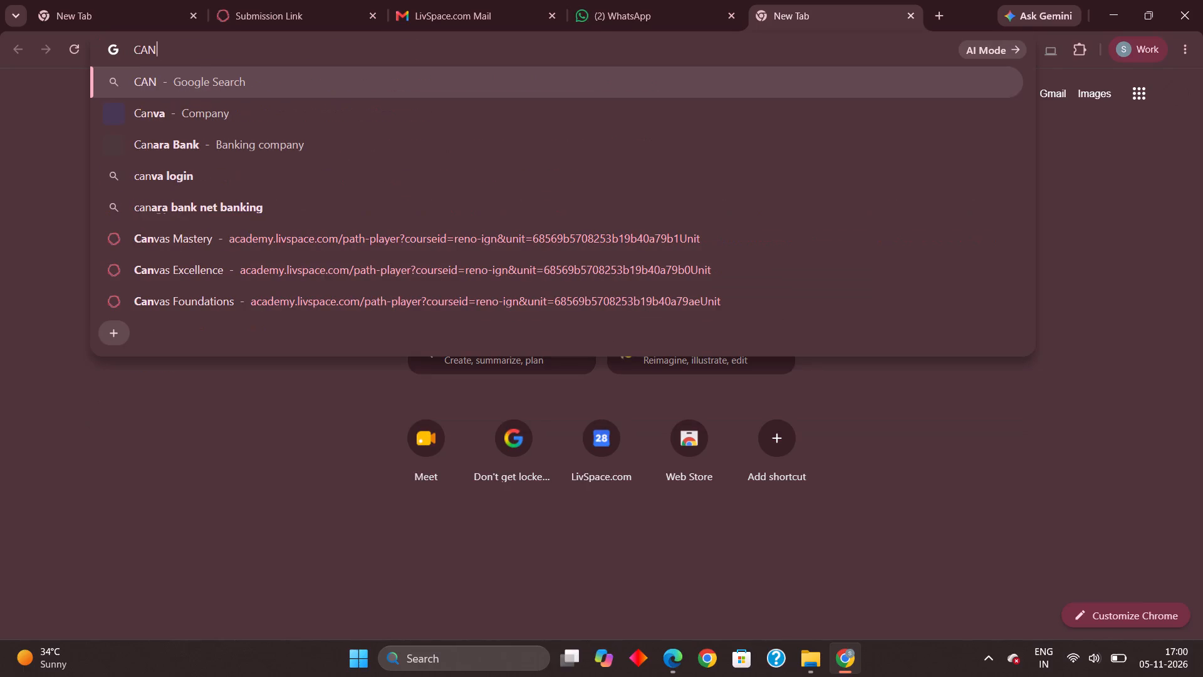
{"action": "type", "text": "VI"}
{"action": "type", "text": "S LIVSPACE"}
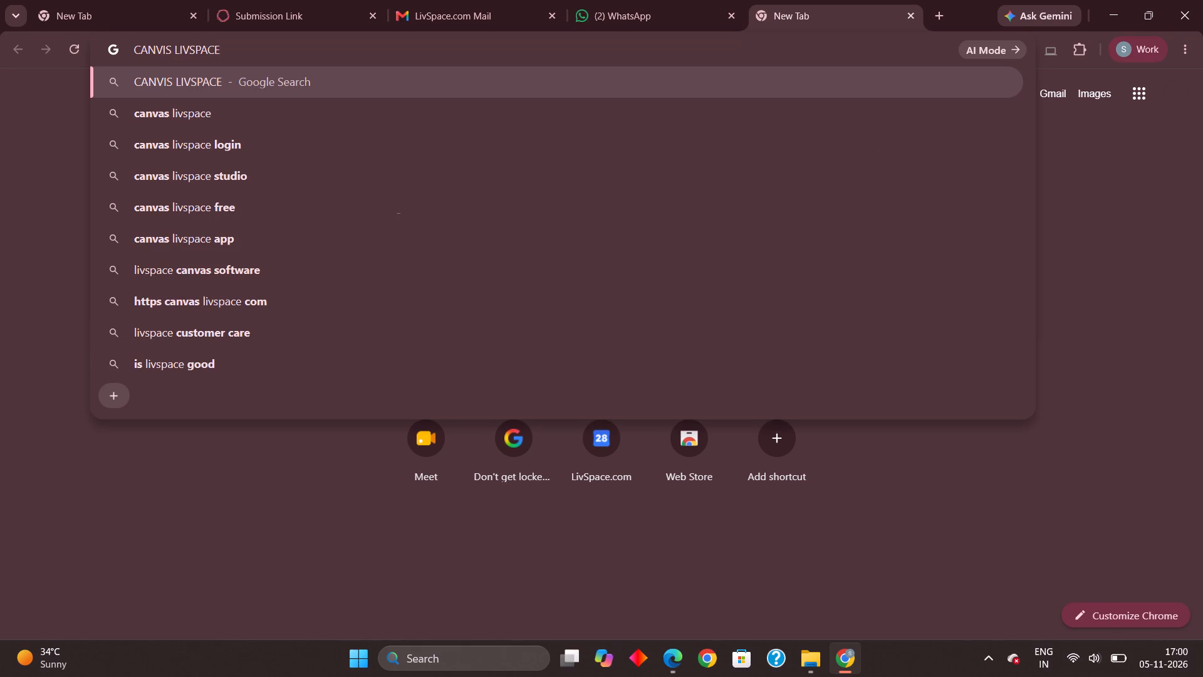
{"action": "key", "text": "Return"}
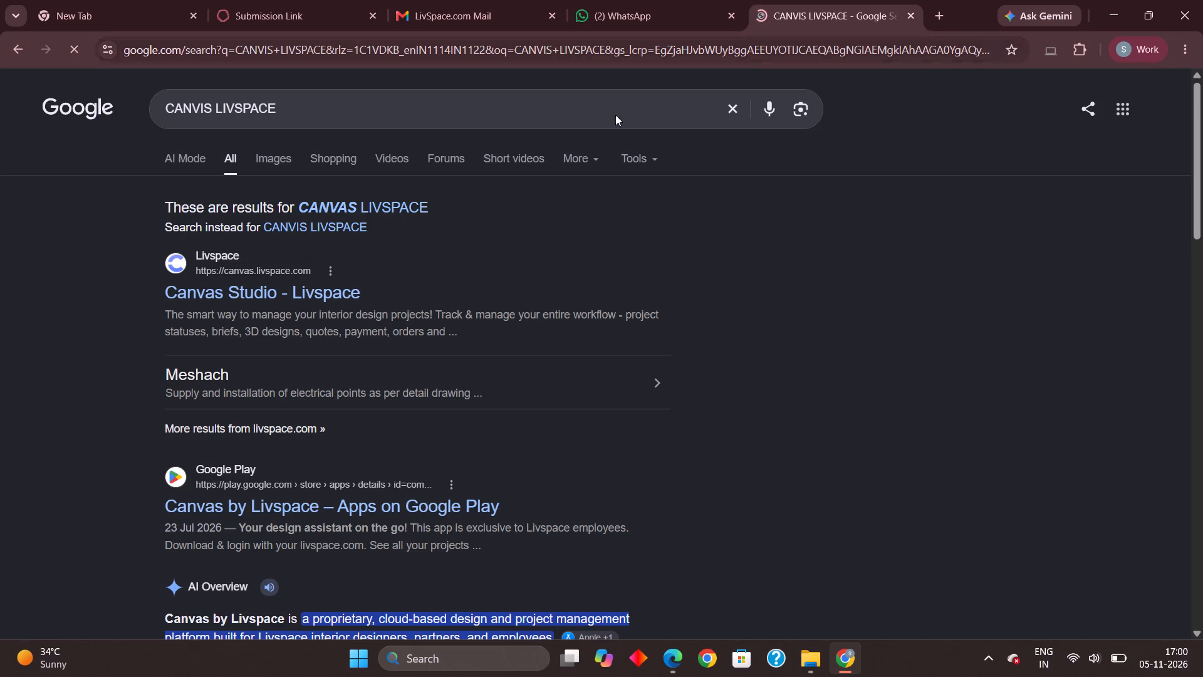
{"action": "left_click", "coordinate": [299, 291]}
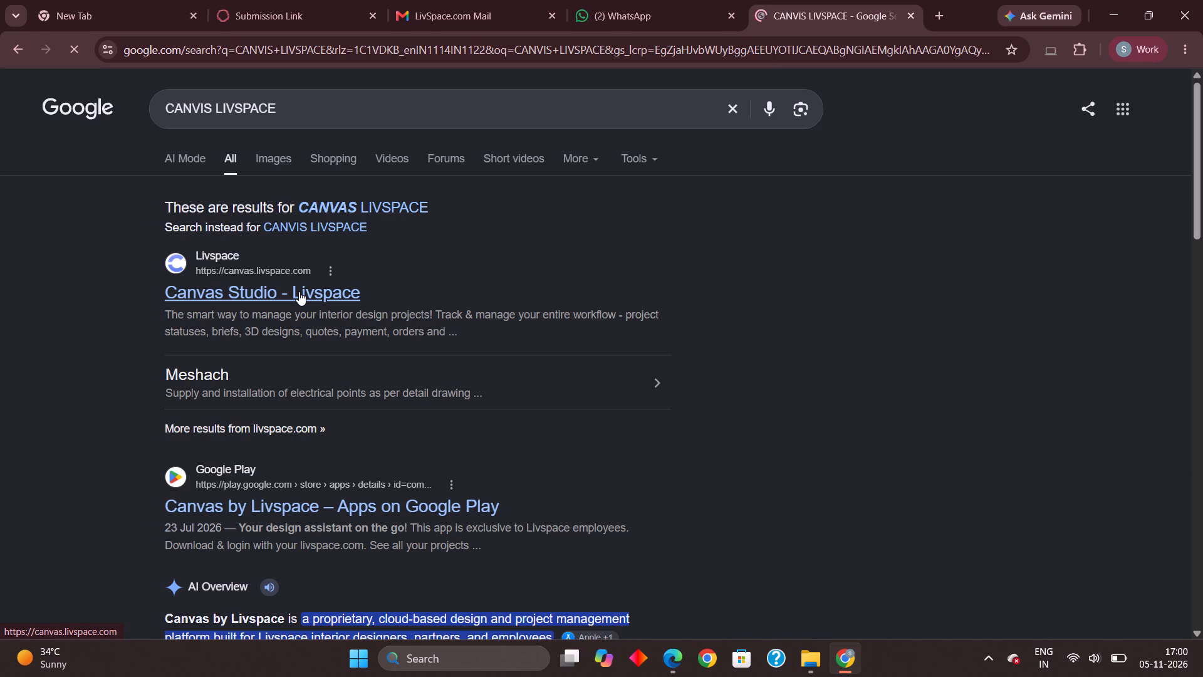
{"action": "left_click", "coordinate": [299, 291]}
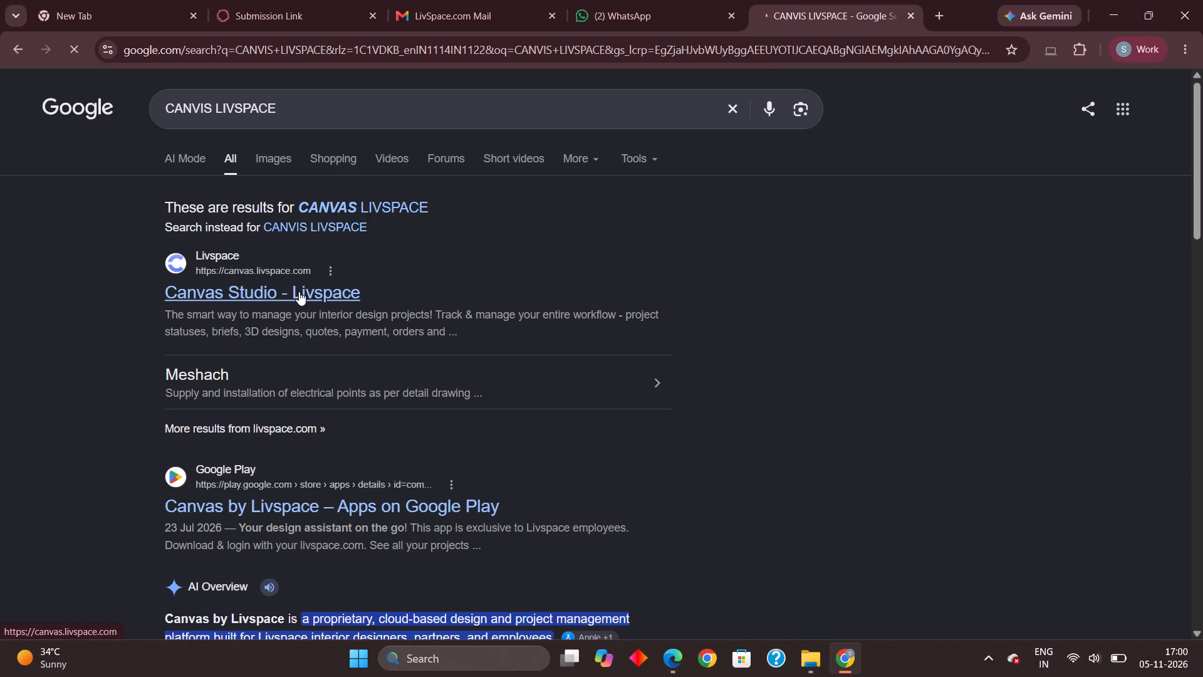
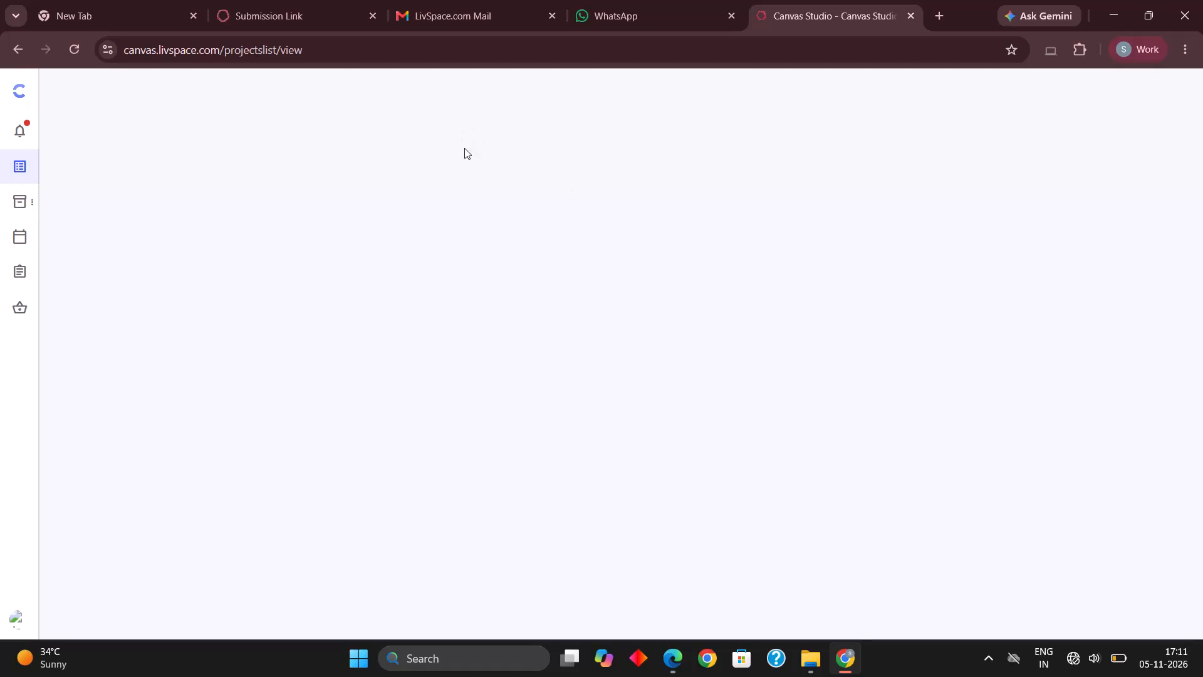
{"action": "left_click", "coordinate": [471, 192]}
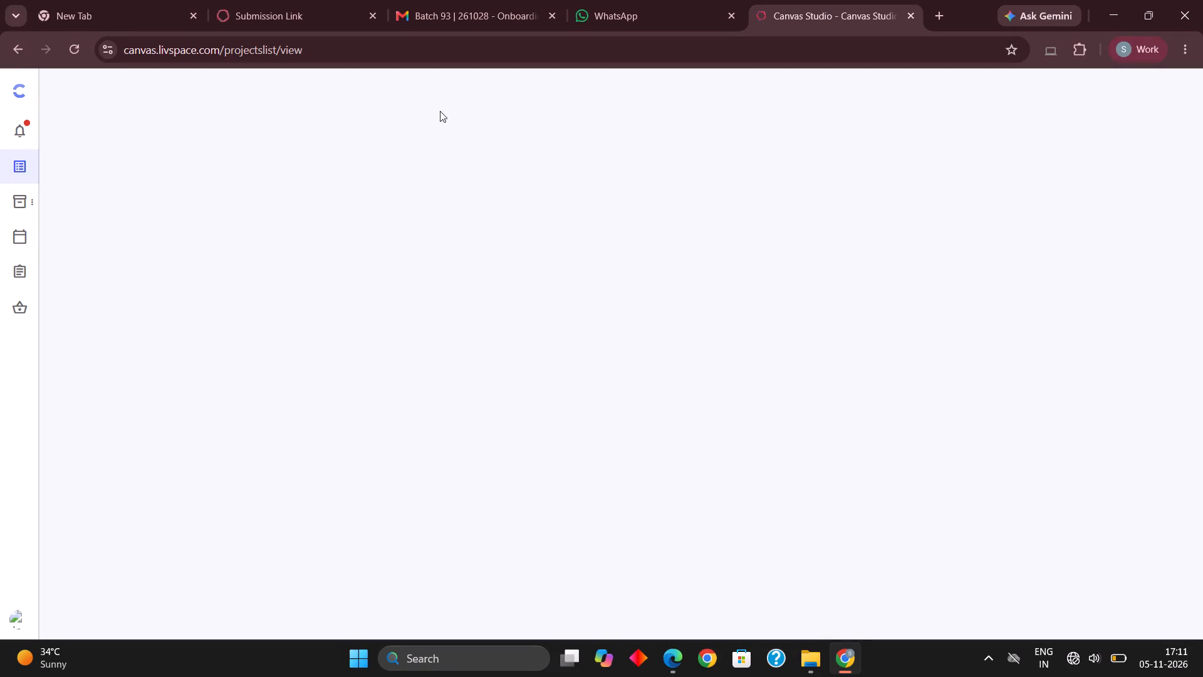
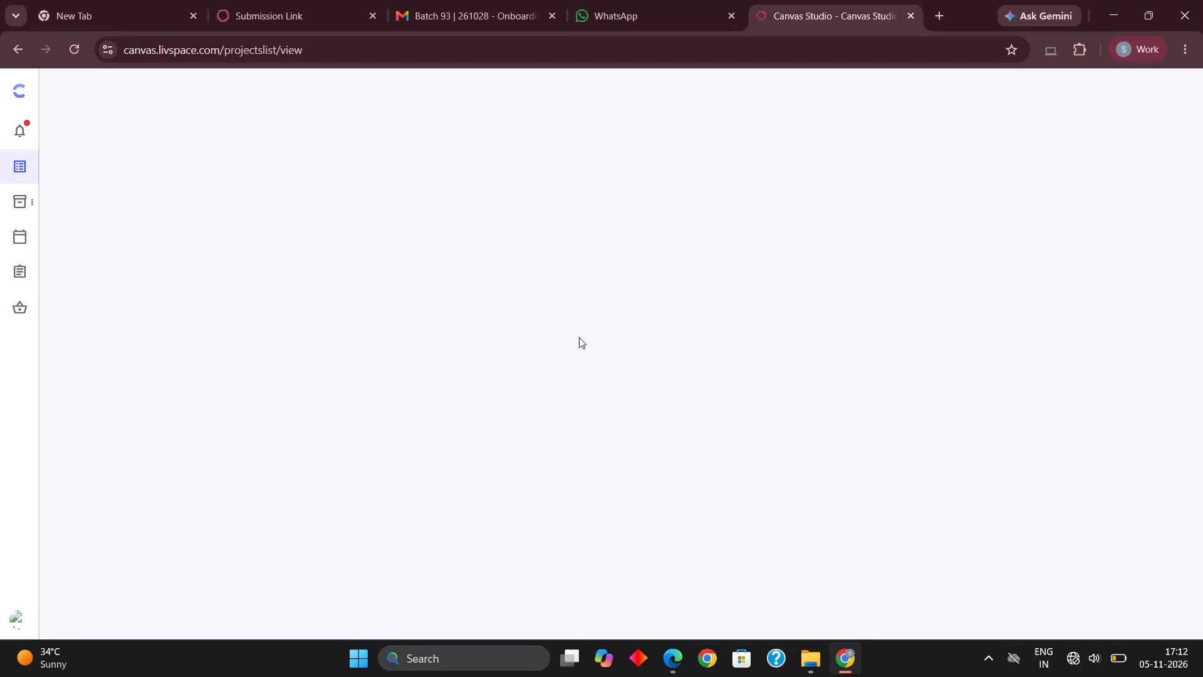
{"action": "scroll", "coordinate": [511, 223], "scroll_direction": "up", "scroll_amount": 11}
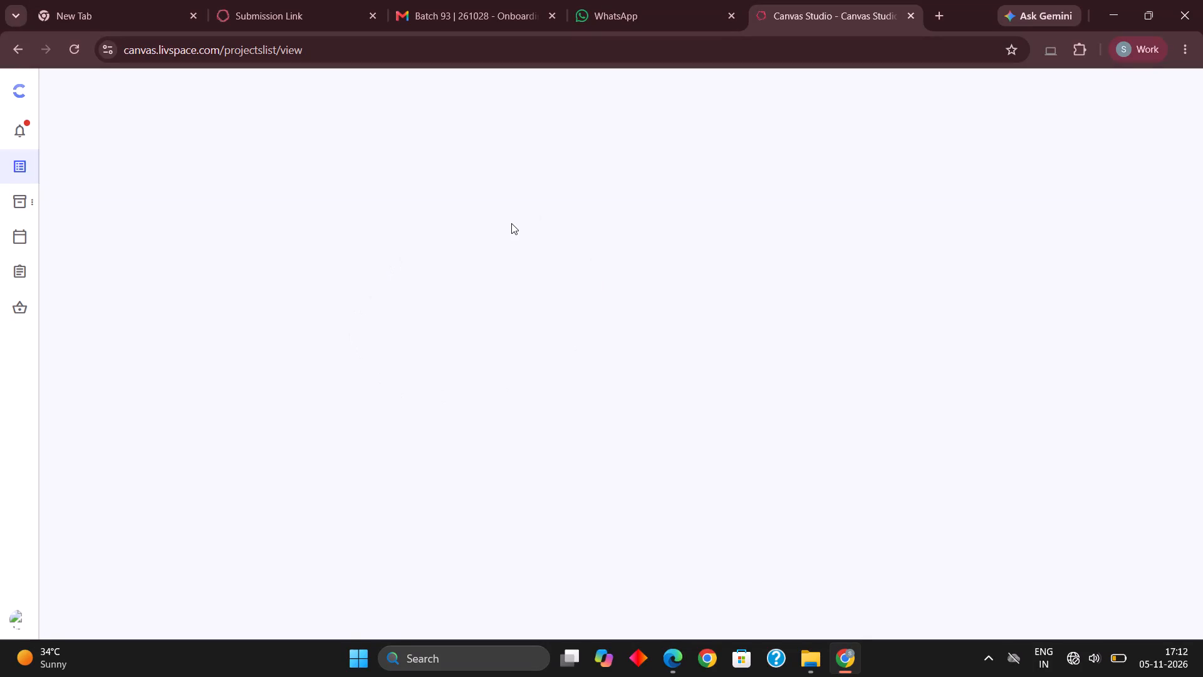
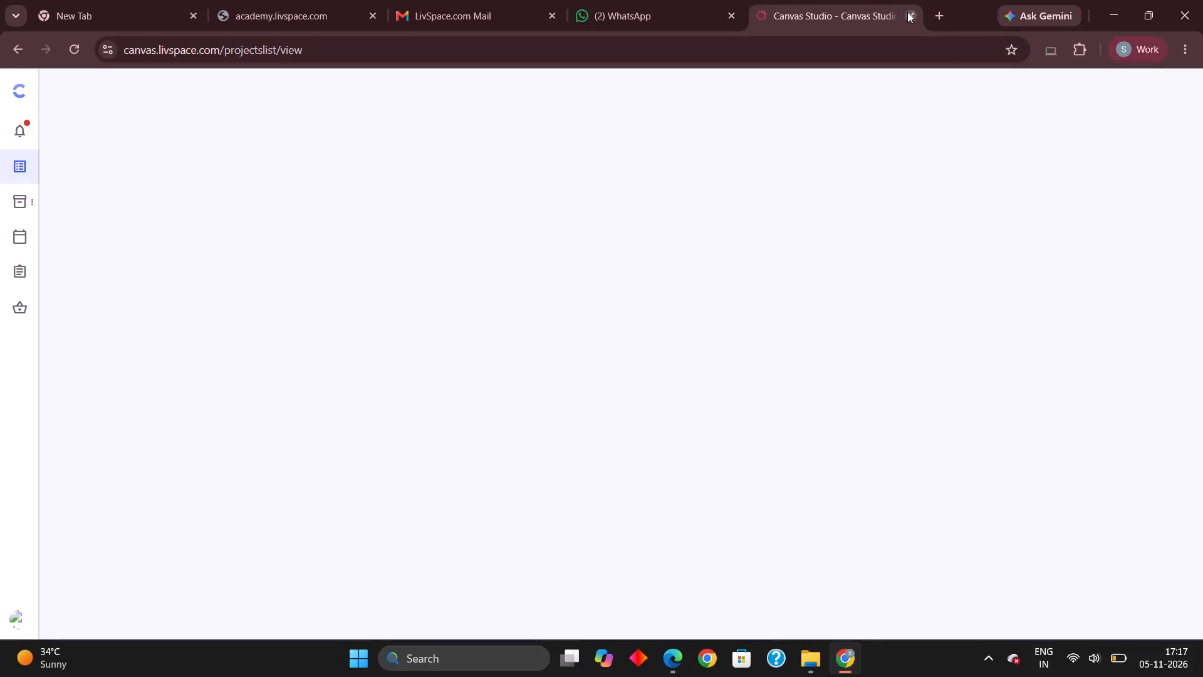
Close the Canvas Studio browser tab showing the blank projects list.
{"action": "left_click", "coordinate": [909, 11]}
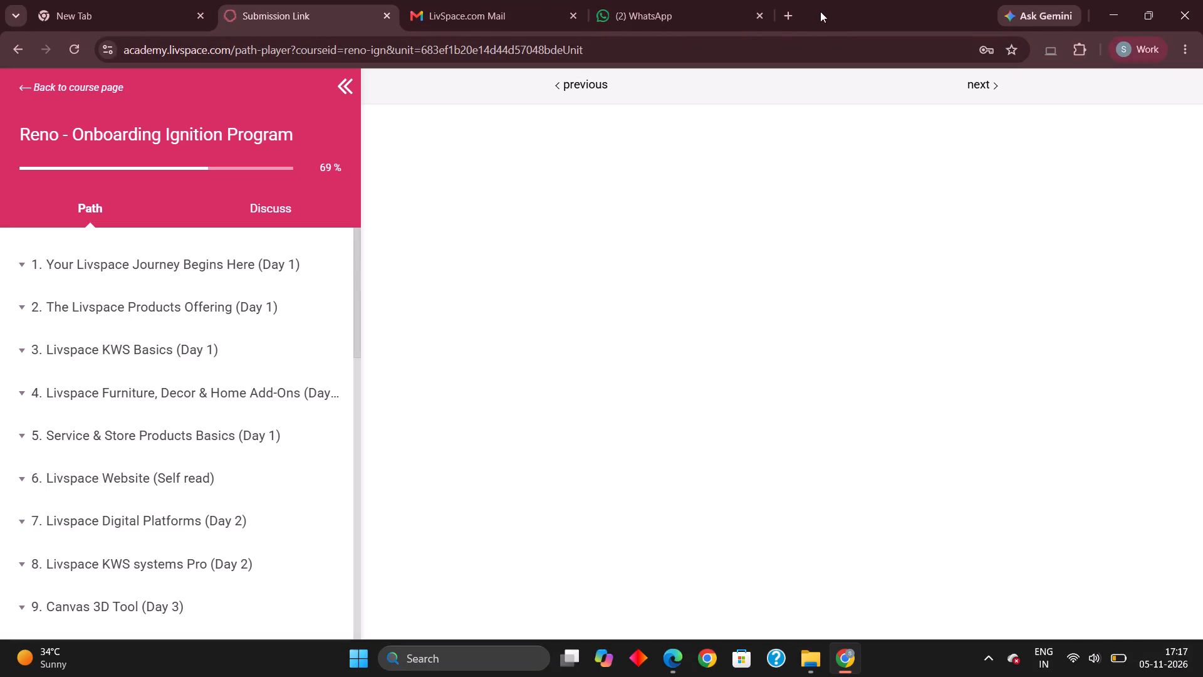
Search Google in a new browser tab for "CANVAS LIVSPACE", correcting the misspelled earlier query "CANVIS LIVSPACE".
{"action": "left_click", "coordinate": [786, 11]}
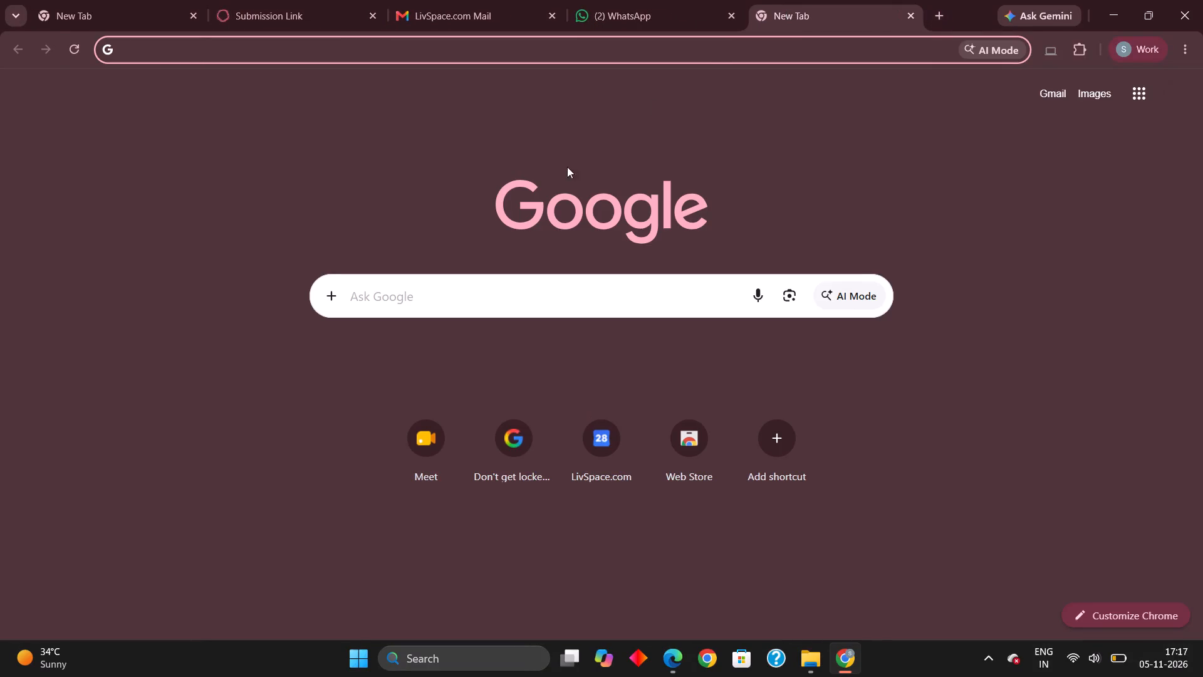
{"action": "left_click", "coordinate": [467, 288]}
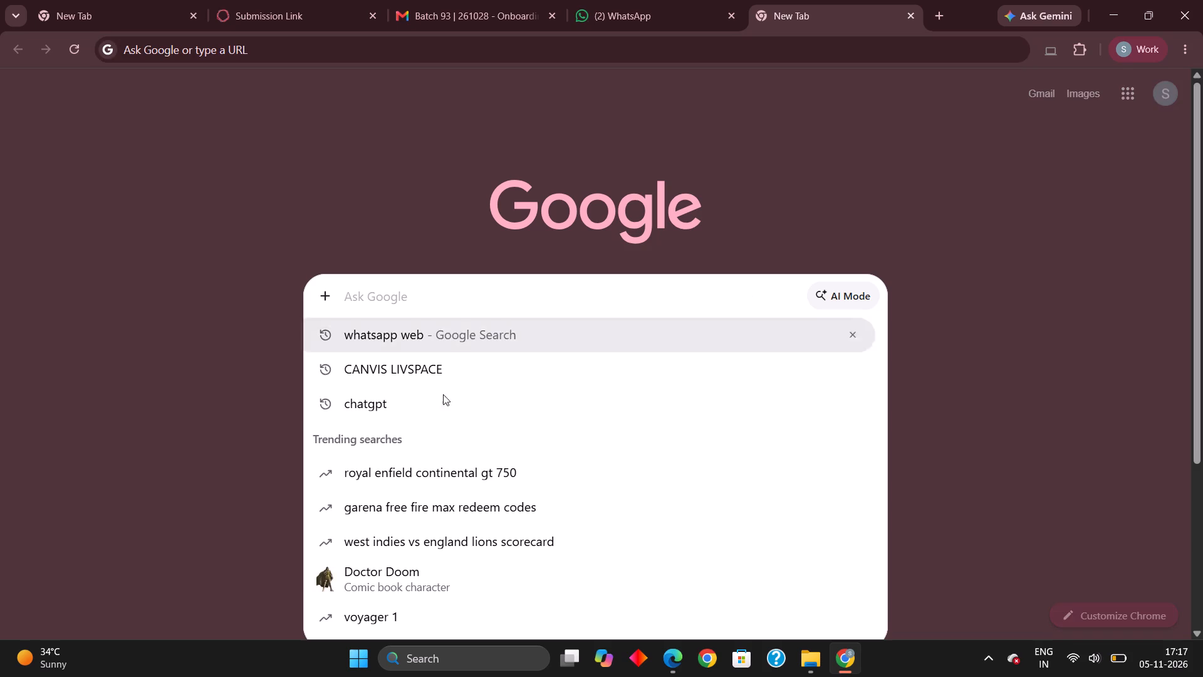
{"action": "left_click", "coordinate": [435, 371]}
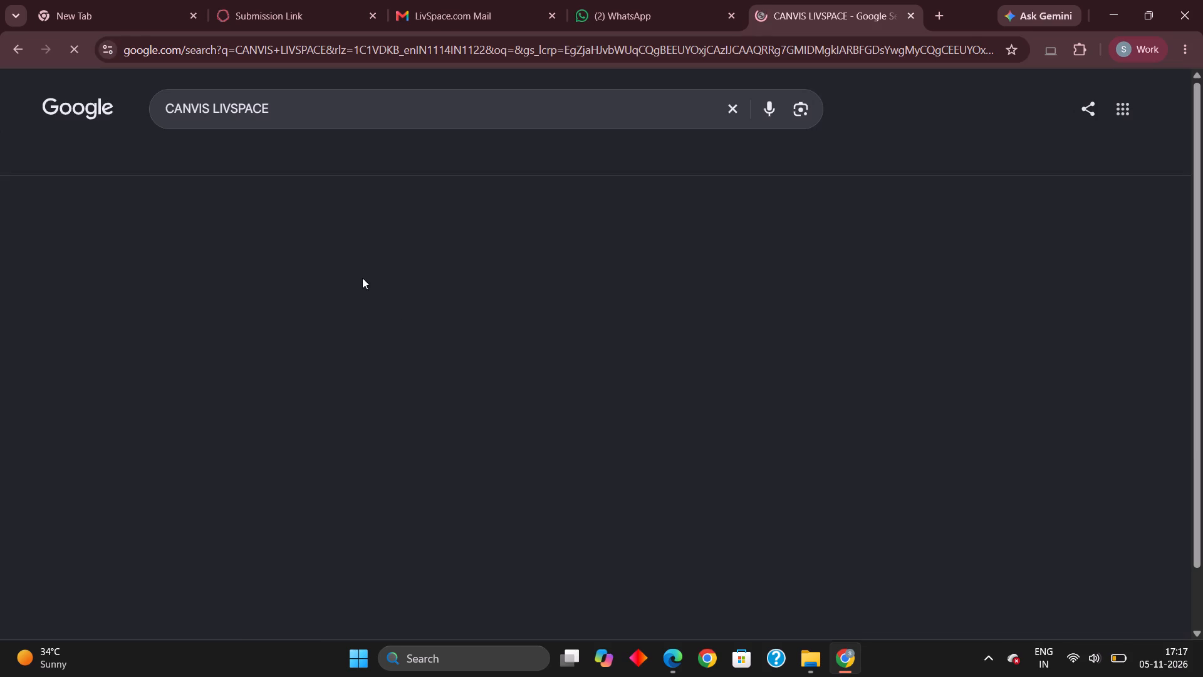
{"action": "left_click", "coordinate": [206, 107]}
{"action": "key", "text": "BackSpace"}
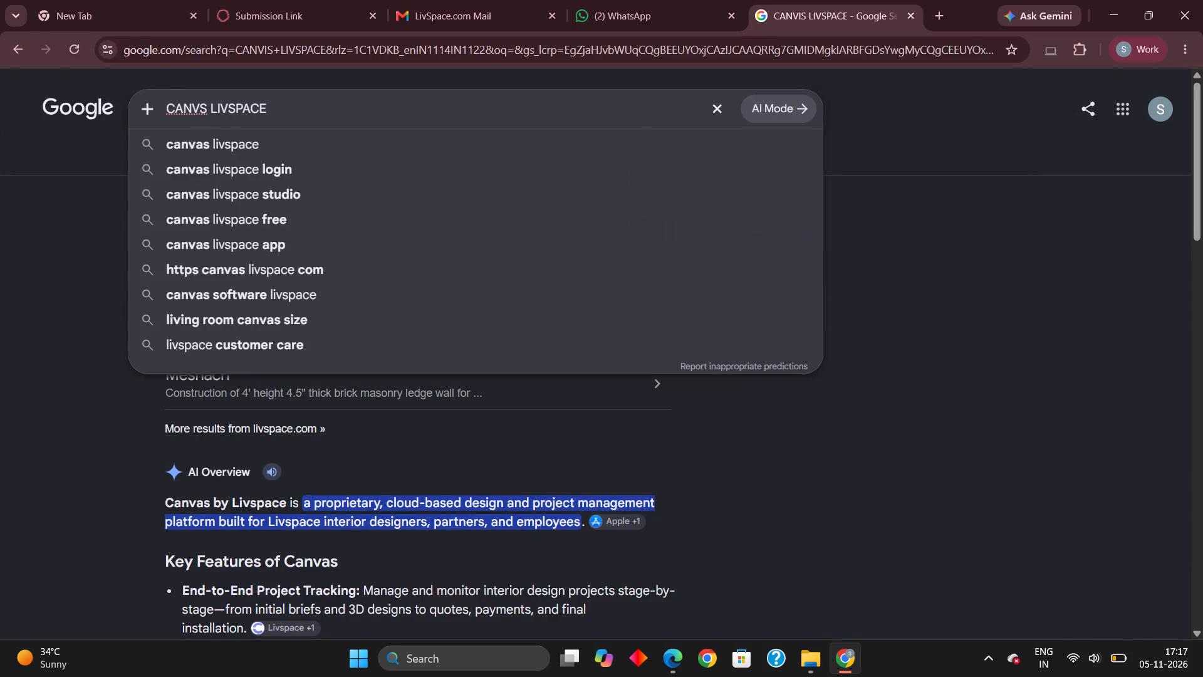
{"action": "key", "text": "a"}
{"action": "key", "text": "Return"}
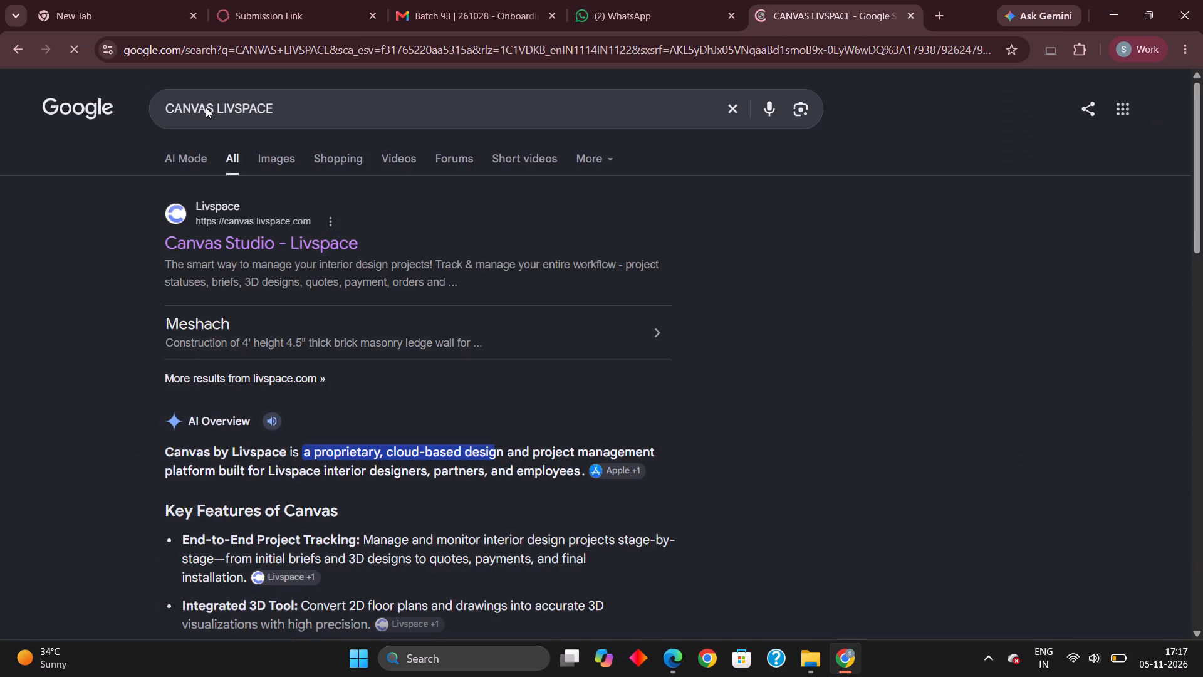
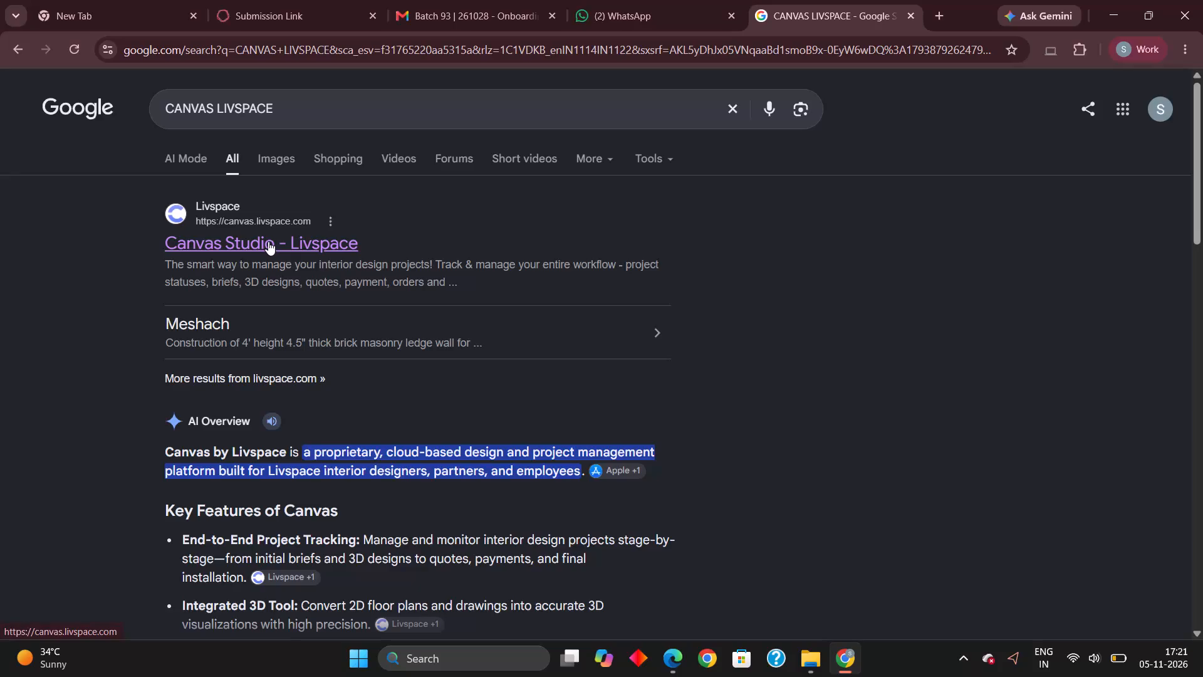
Open the "Canvas Studio - Livspace" result from the Google search.
{"action": "left_click", "coordinate": [268, 241]}
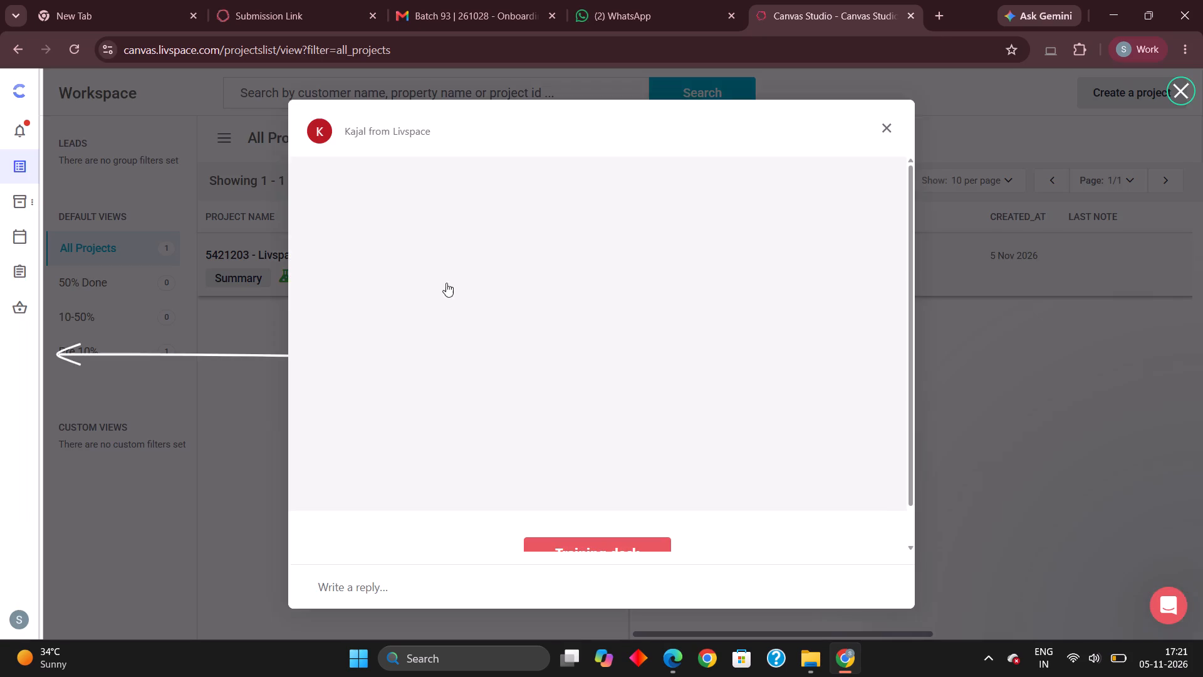
Dismiss the Livspace training message and exit the guided tour covering the Canvas Studio projects list.
{"action": "left_click", "coordinate": [885, 128]}
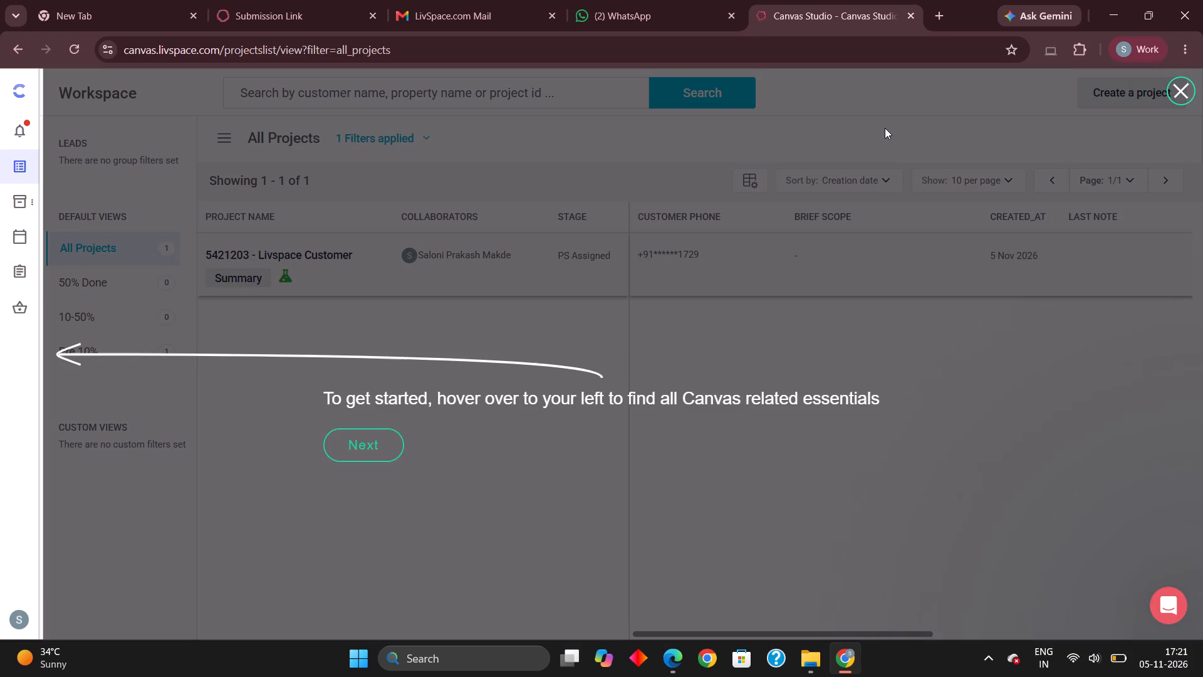
{"action": "left_click", "coordinate": [355, 438]}
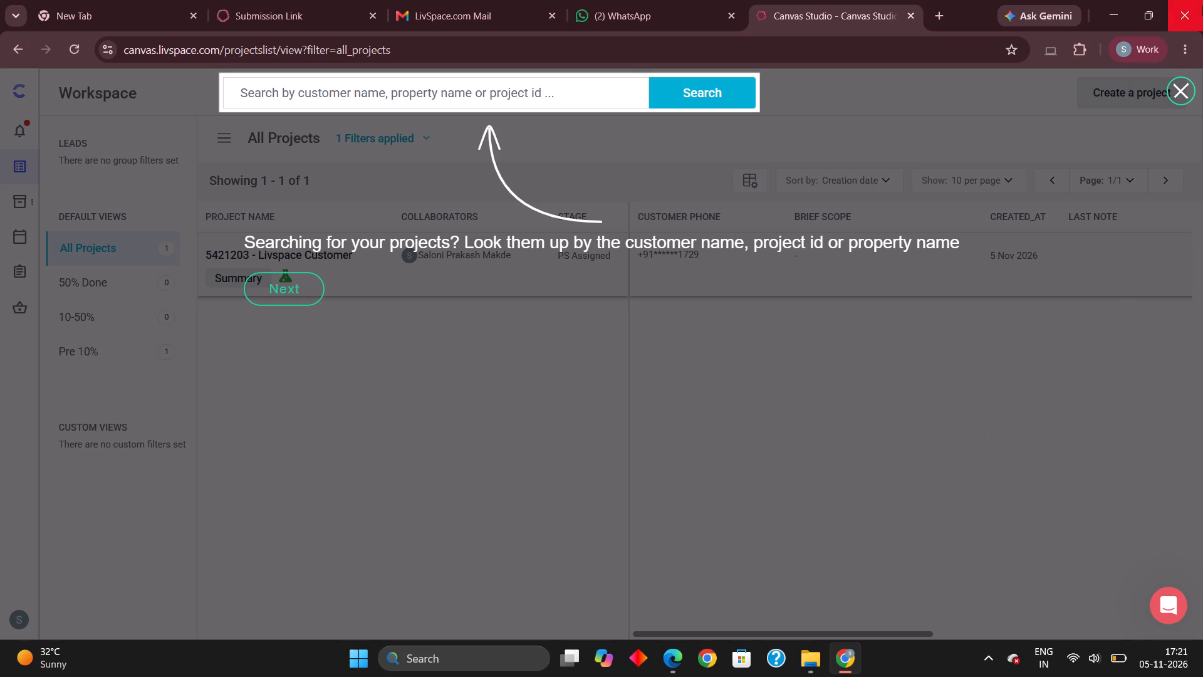
{"action": "left_click", "coordinate": [1181, 85]}
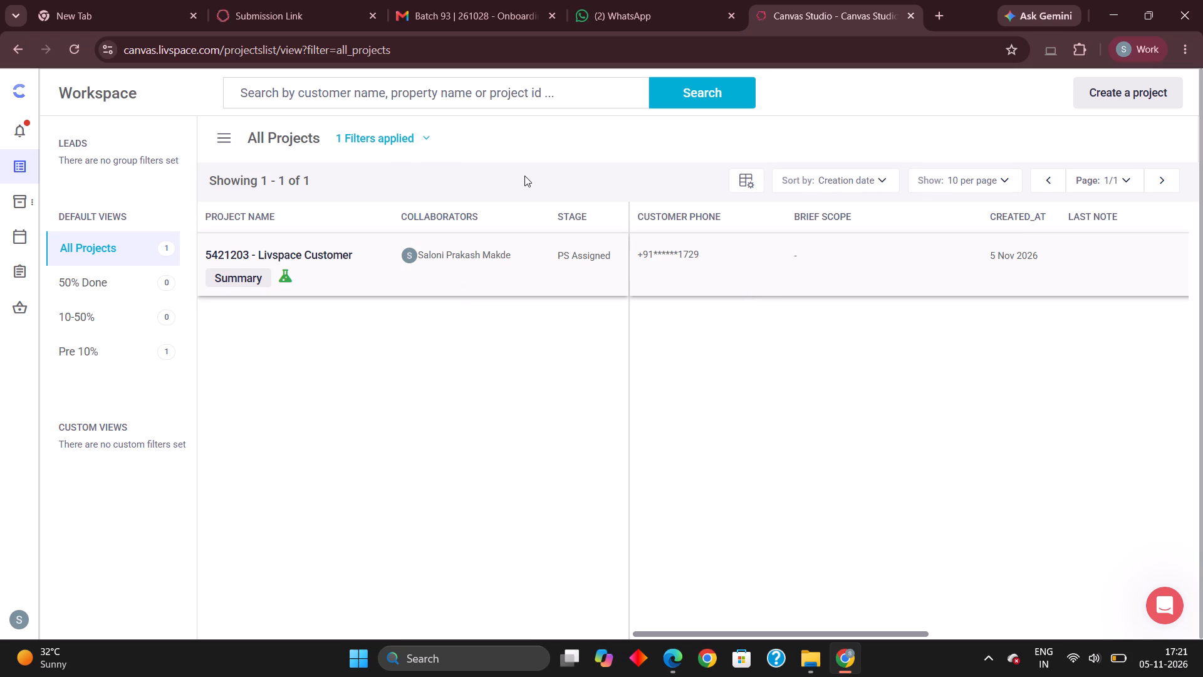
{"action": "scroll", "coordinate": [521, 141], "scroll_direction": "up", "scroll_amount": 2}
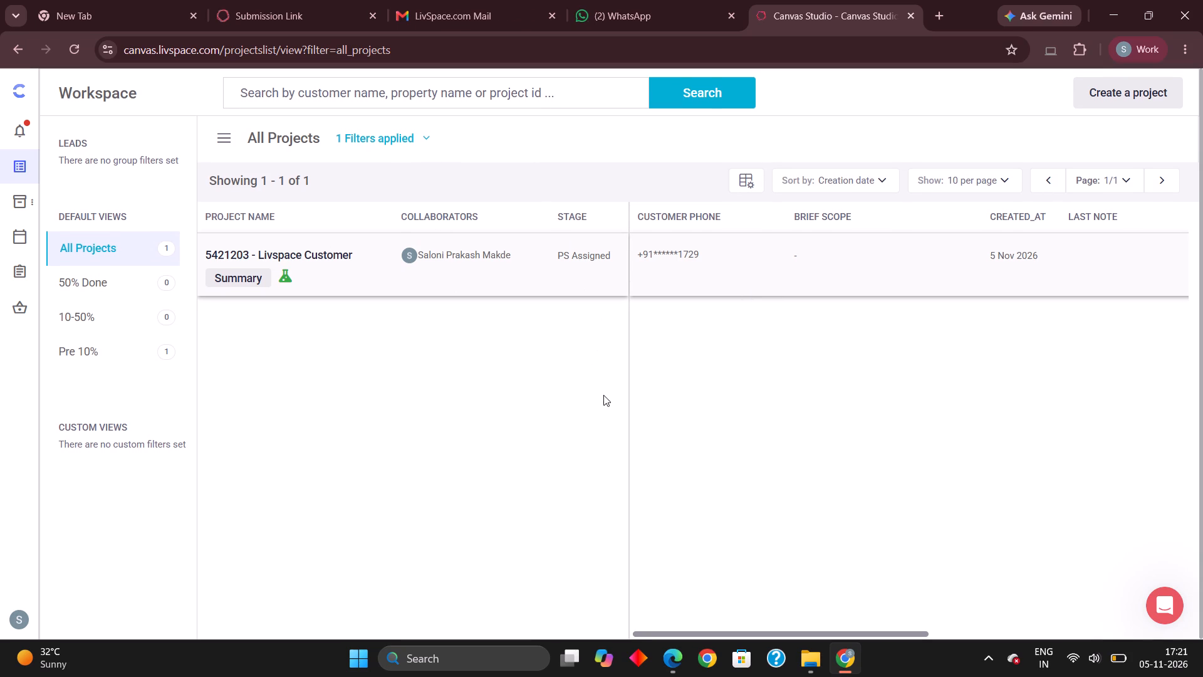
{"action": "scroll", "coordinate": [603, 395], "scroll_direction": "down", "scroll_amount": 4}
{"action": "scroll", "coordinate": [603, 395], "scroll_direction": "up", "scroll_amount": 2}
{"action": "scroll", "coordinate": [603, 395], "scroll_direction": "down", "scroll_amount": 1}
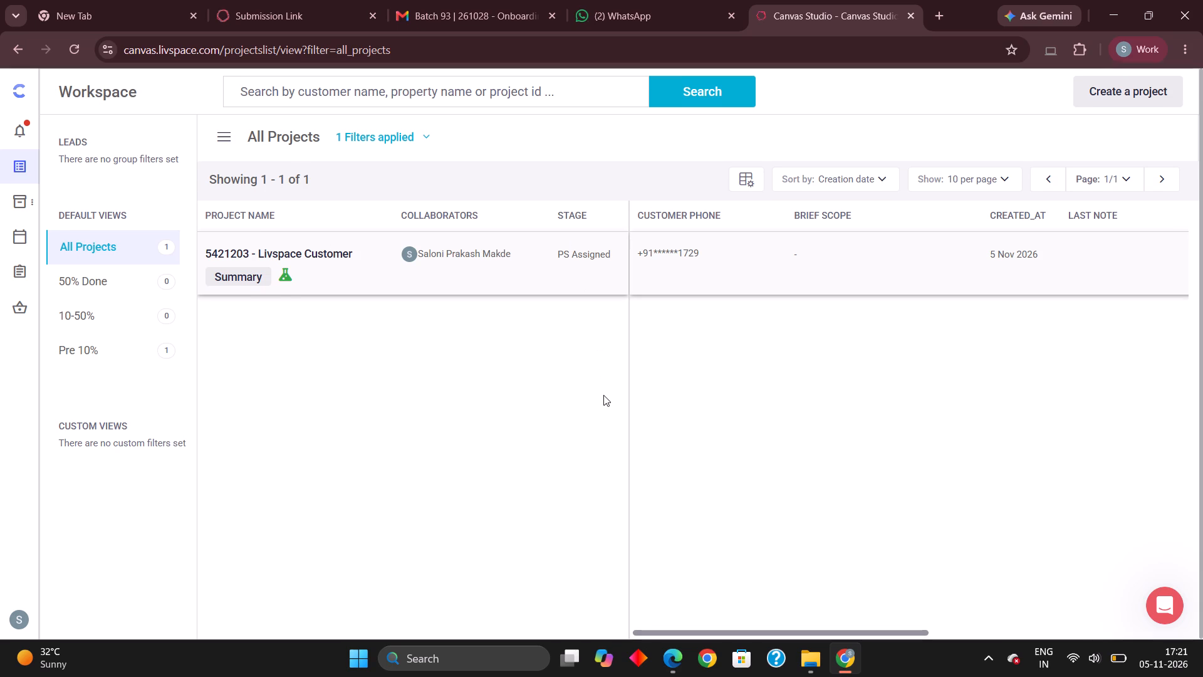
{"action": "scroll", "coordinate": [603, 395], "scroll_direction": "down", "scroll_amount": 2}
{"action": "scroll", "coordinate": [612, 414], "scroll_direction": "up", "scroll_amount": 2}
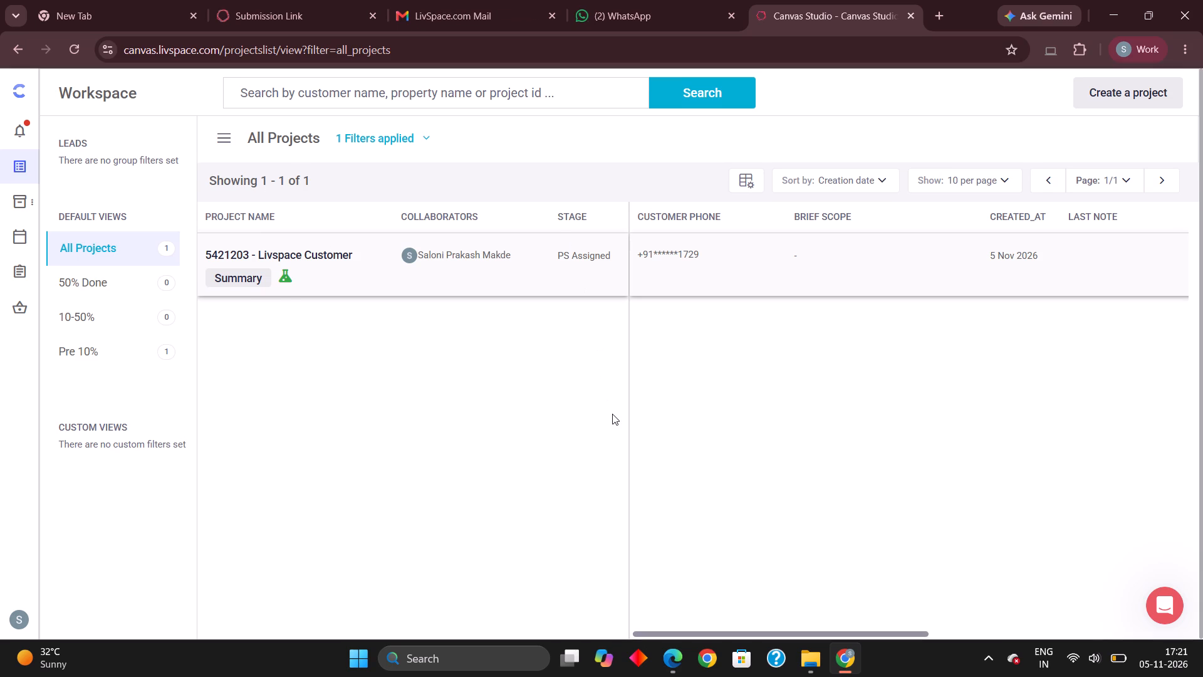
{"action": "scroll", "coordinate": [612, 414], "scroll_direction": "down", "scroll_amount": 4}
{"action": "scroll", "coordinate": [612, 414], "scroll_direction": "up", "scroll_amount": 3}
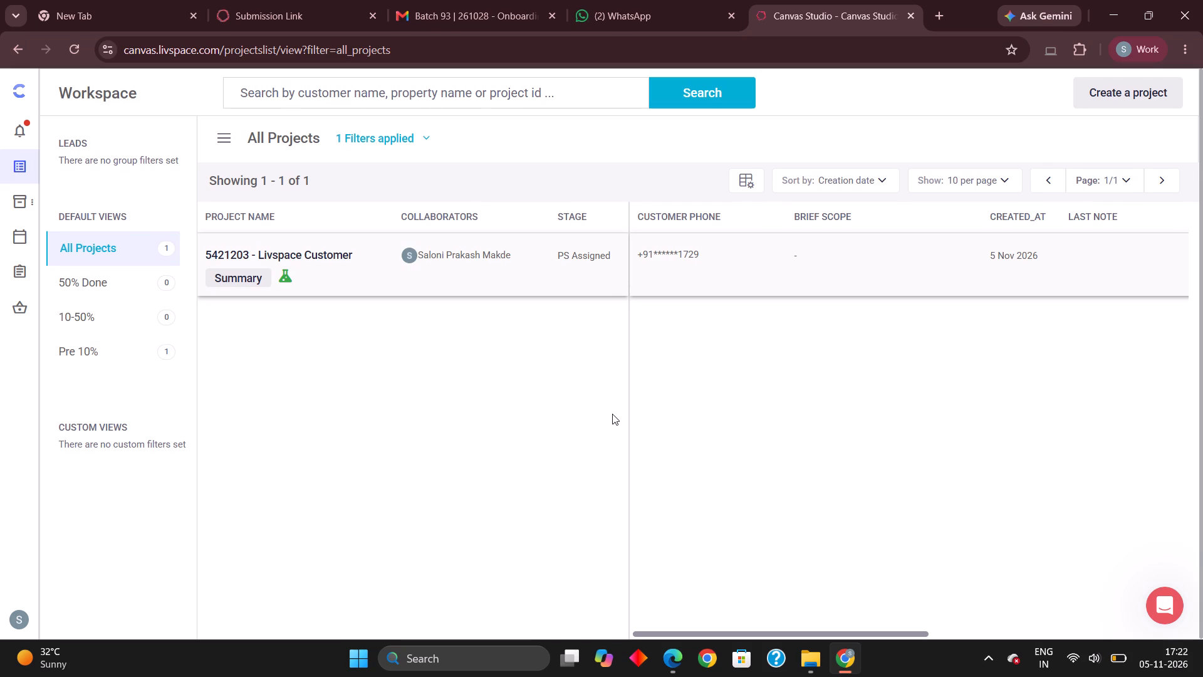
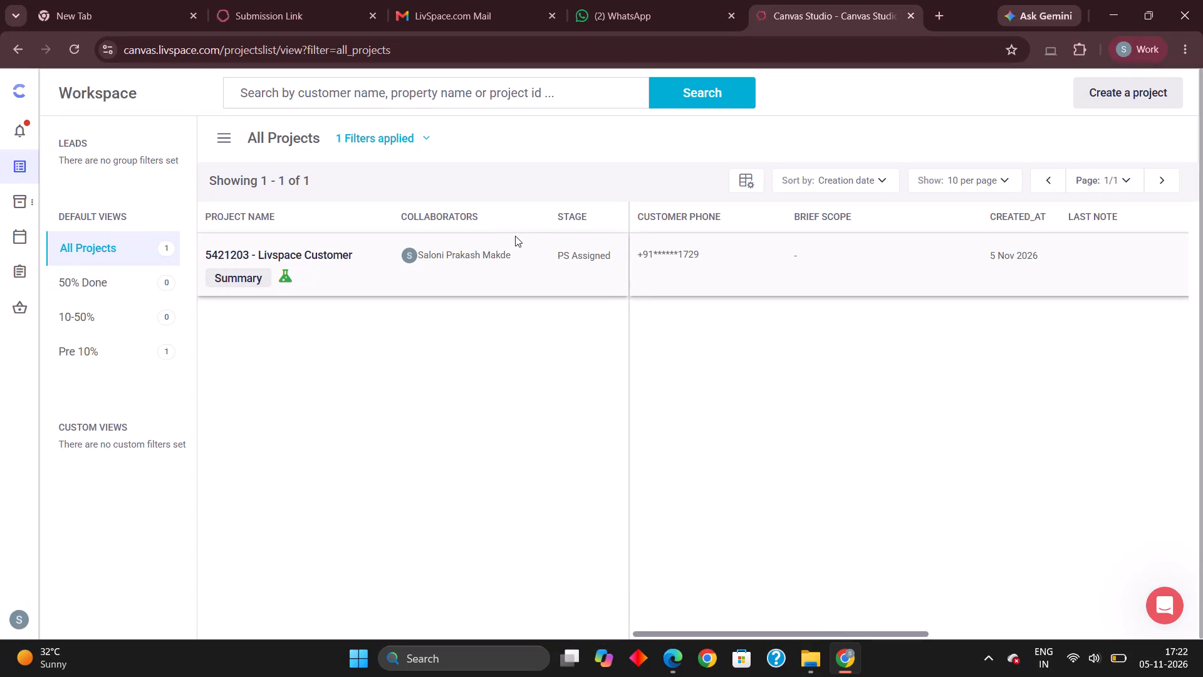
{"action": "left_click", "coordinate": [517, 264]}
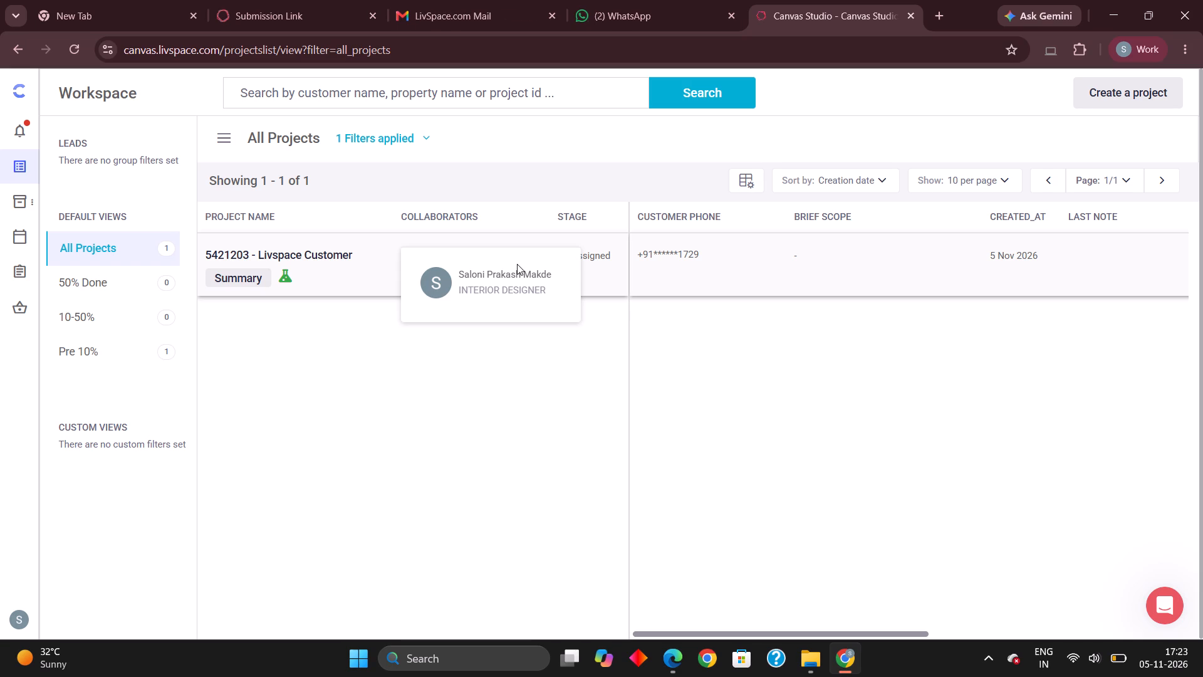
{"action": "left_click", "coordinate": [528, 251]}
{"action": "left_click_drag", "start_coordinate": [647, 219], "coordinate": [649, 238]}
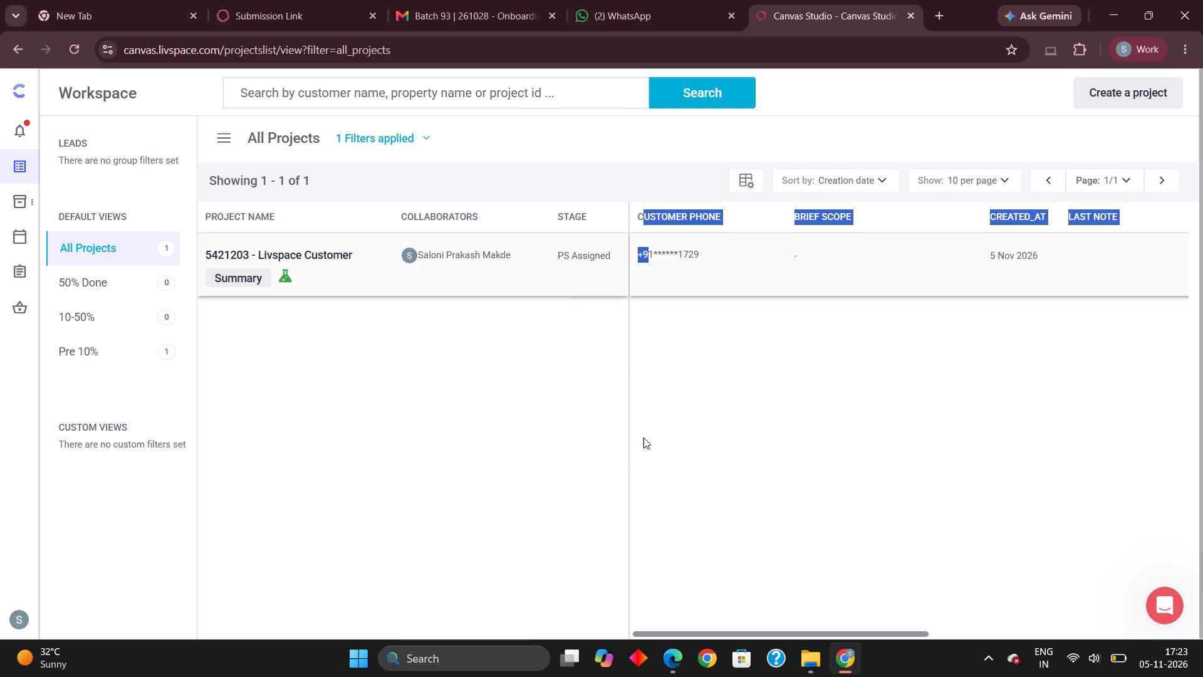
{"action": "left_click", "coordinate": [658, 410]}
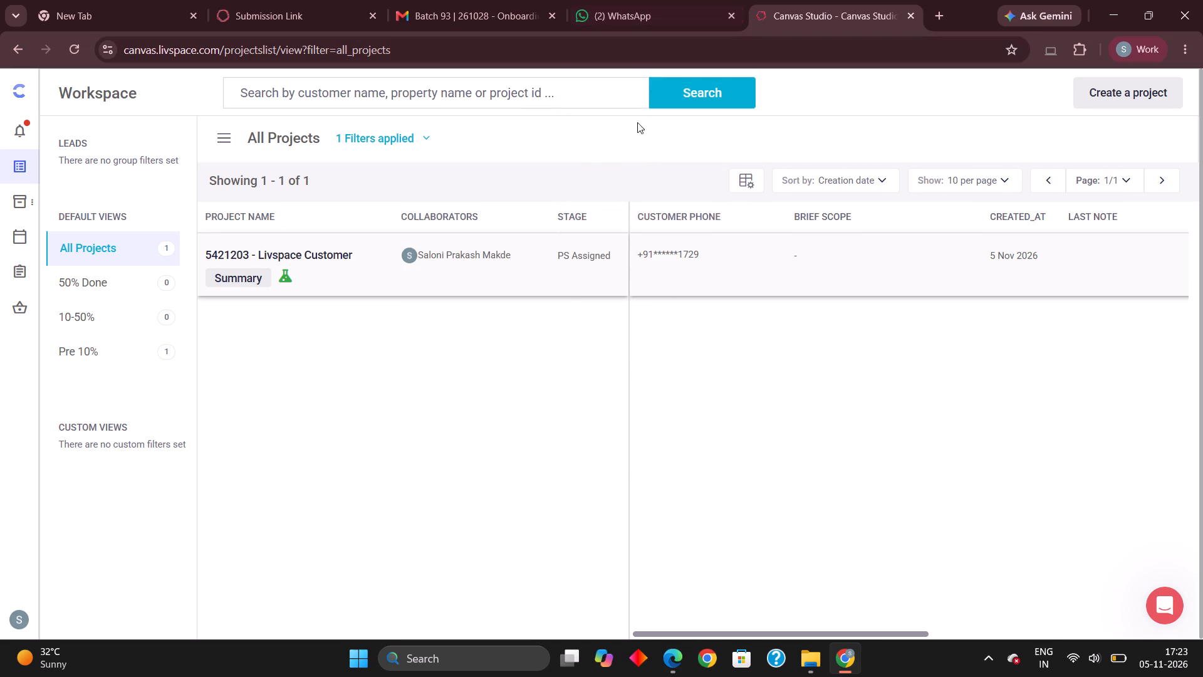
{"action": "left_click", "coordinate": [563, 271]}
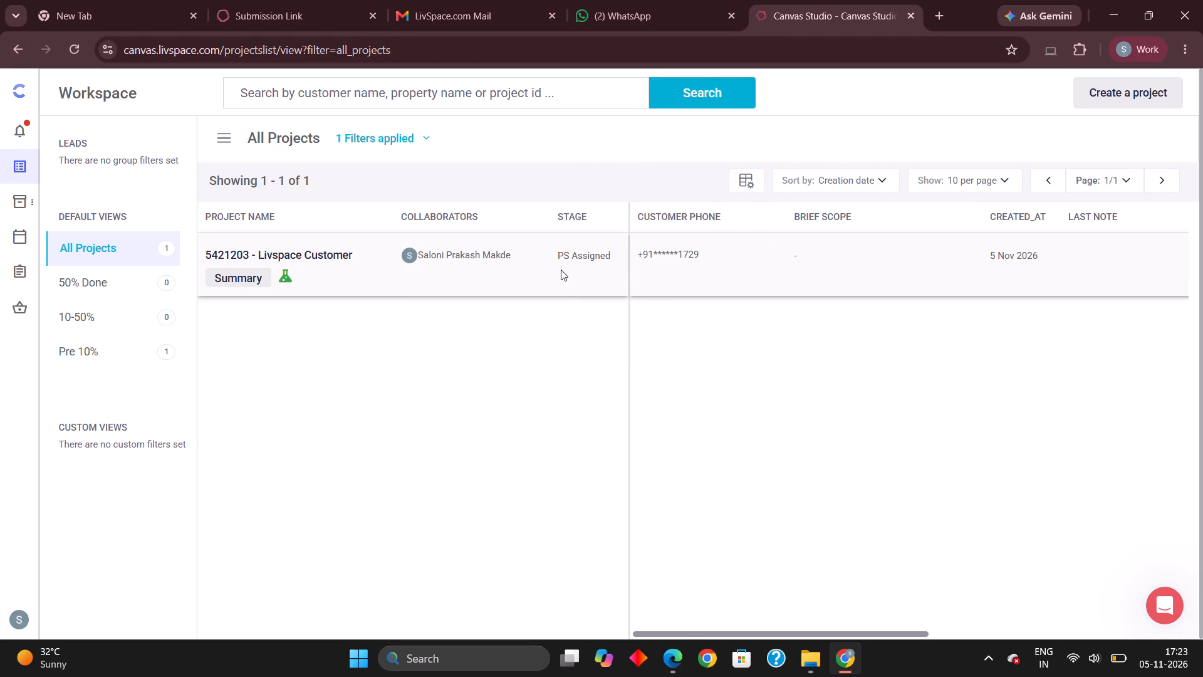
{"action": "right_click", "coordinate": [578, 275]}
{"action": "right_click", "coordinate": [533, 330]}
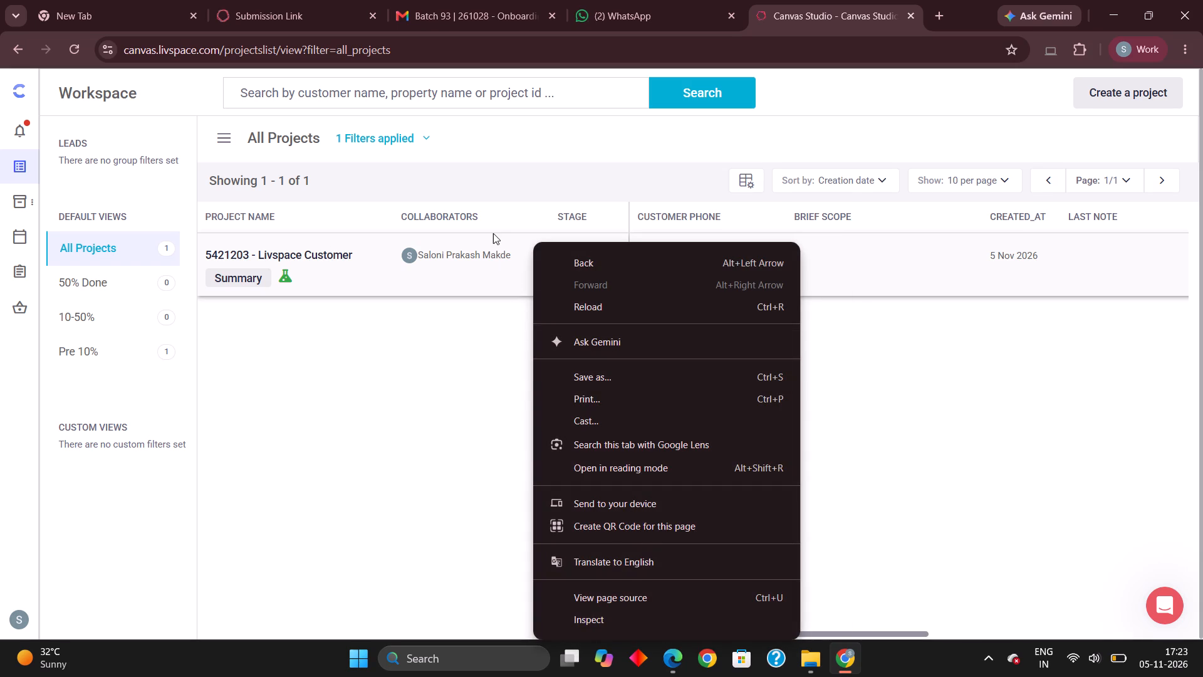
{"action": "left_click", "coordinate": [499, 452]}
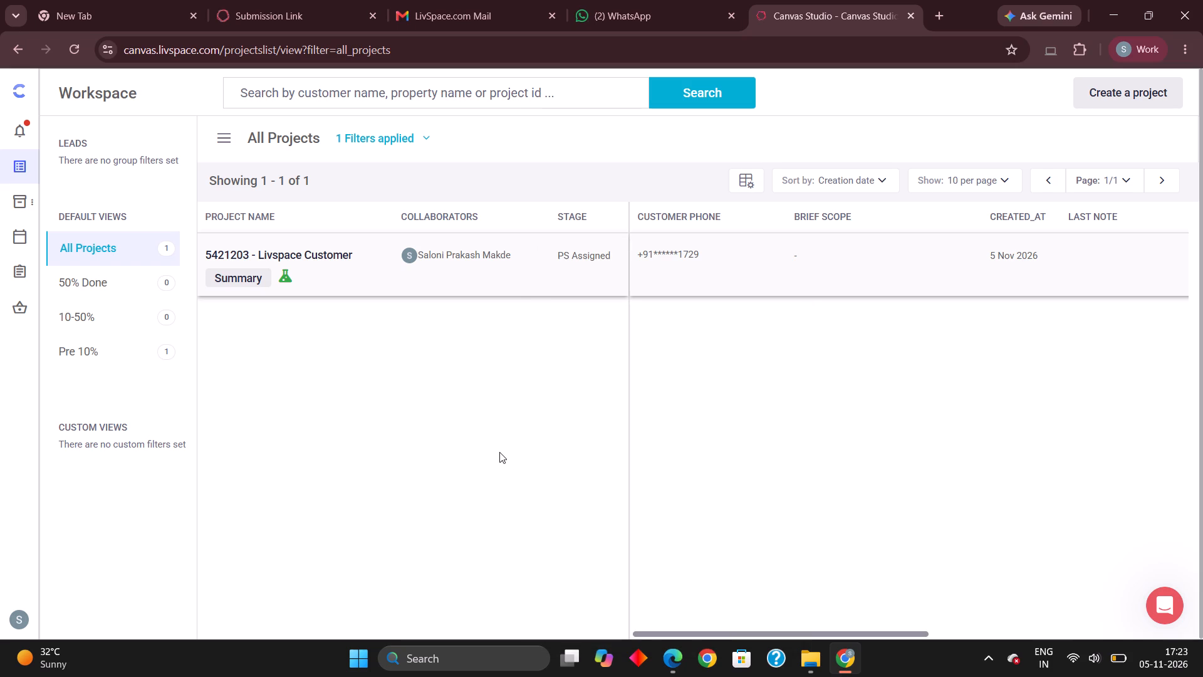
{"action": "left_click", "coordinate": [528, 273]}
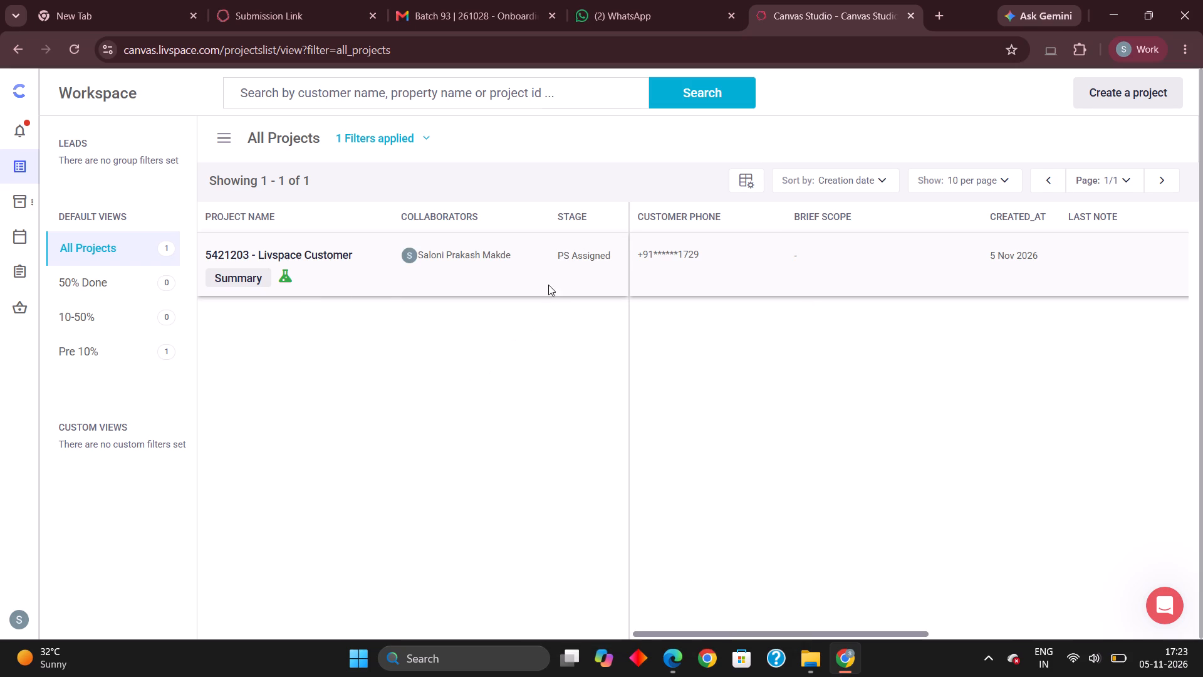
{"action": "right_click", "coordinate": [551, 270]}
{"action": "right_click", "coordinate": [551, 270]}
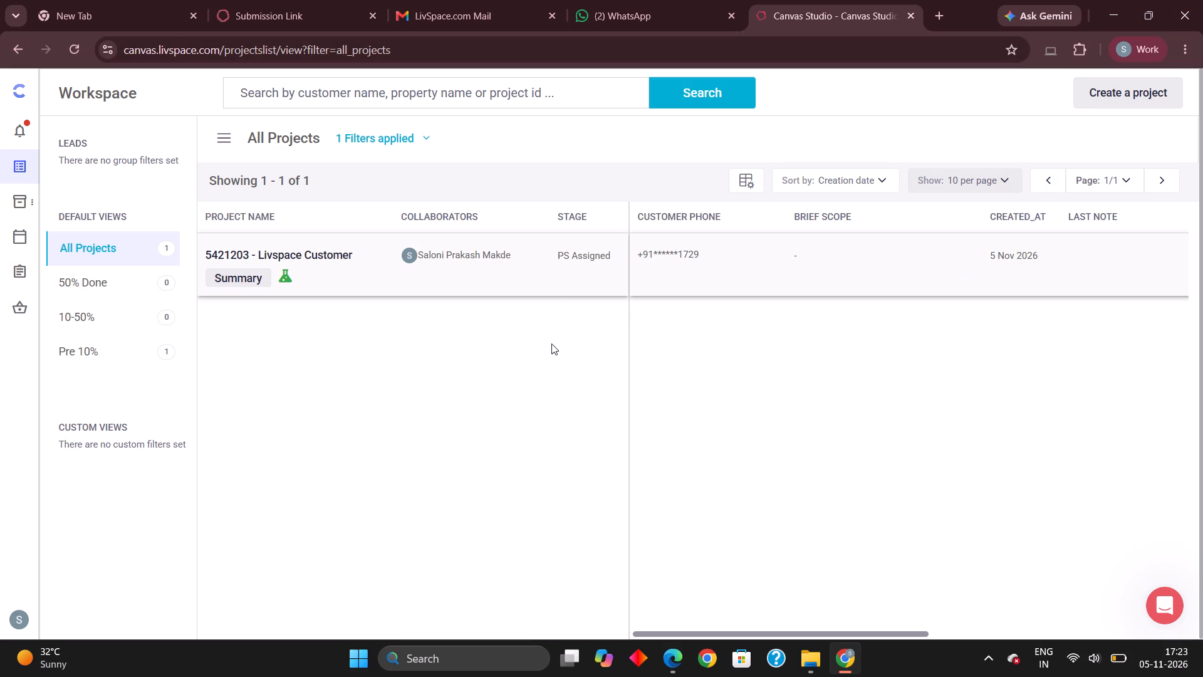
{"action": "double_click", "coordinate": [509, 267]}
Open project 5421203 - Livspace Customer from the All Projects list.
{"action": "double_click", "coordinate": [315, 270]}
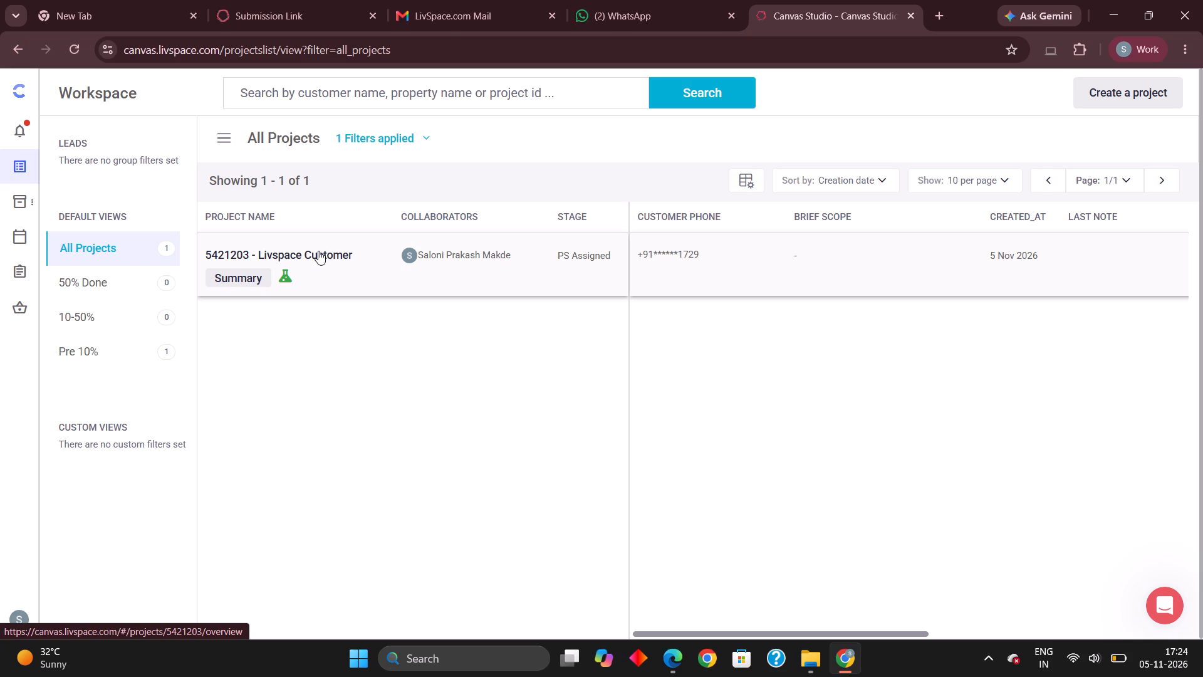
{"action": "double_click", "coordinate": [318, 251]}
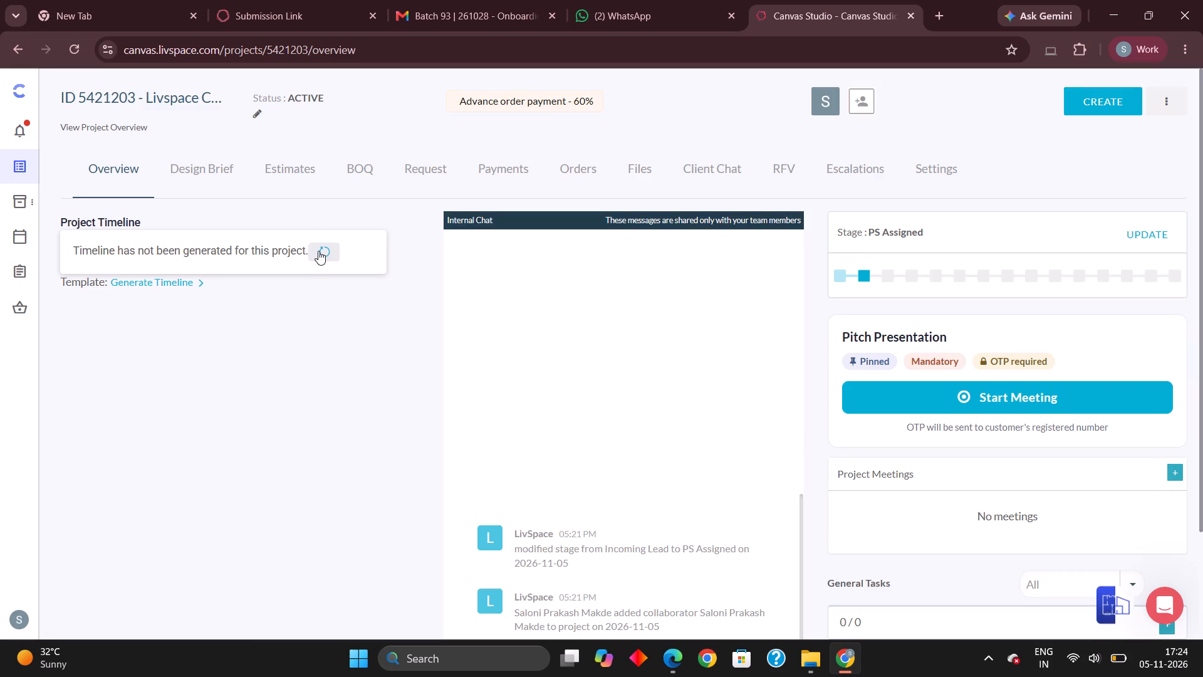
Start creating a new BOQ for the project.
{"action": "left_click", "coordinate": [346, 177]}
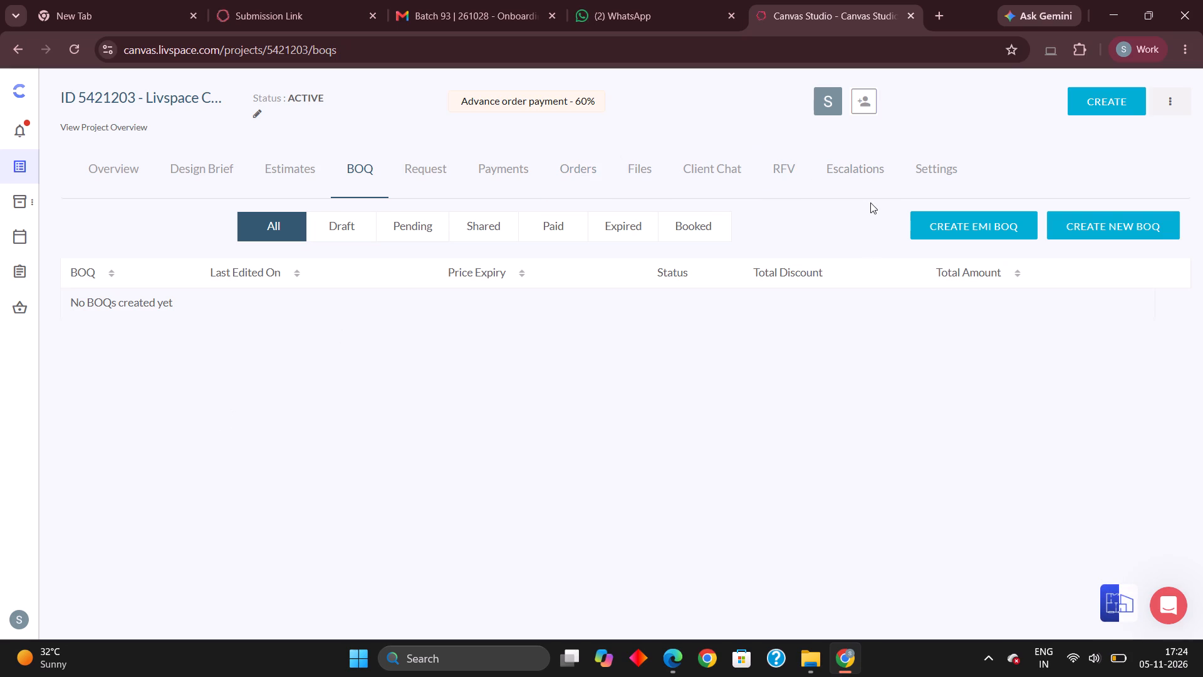
{"action": "left_click", "coordinate": [1101, 230]}
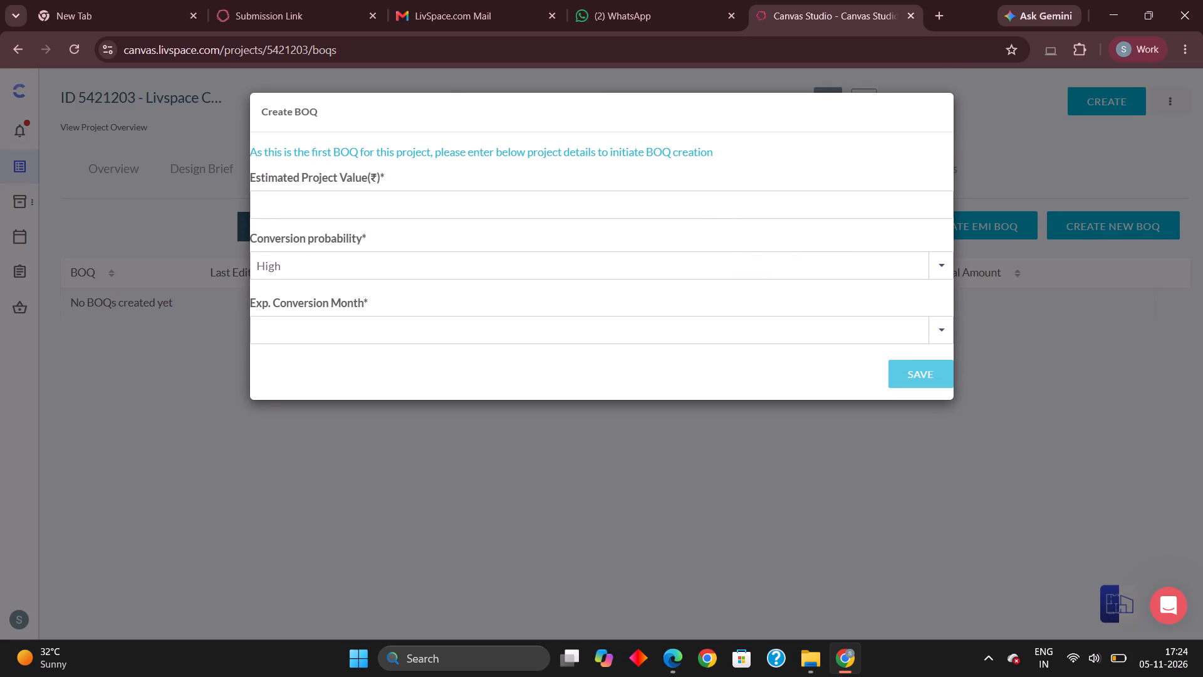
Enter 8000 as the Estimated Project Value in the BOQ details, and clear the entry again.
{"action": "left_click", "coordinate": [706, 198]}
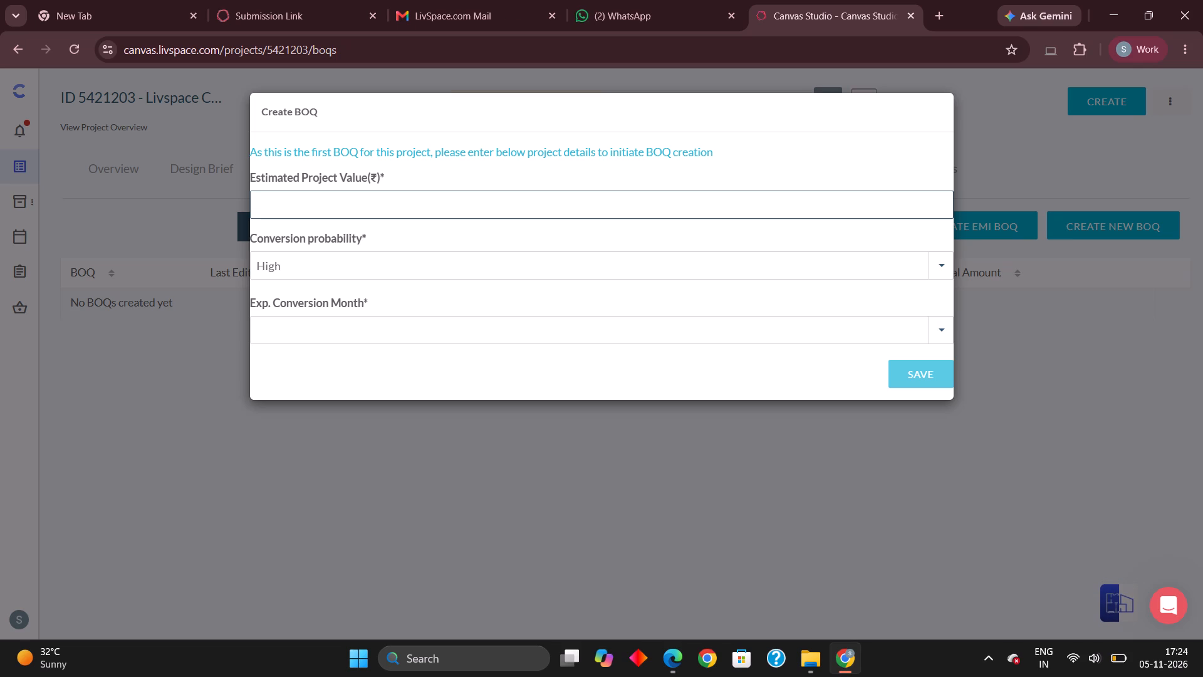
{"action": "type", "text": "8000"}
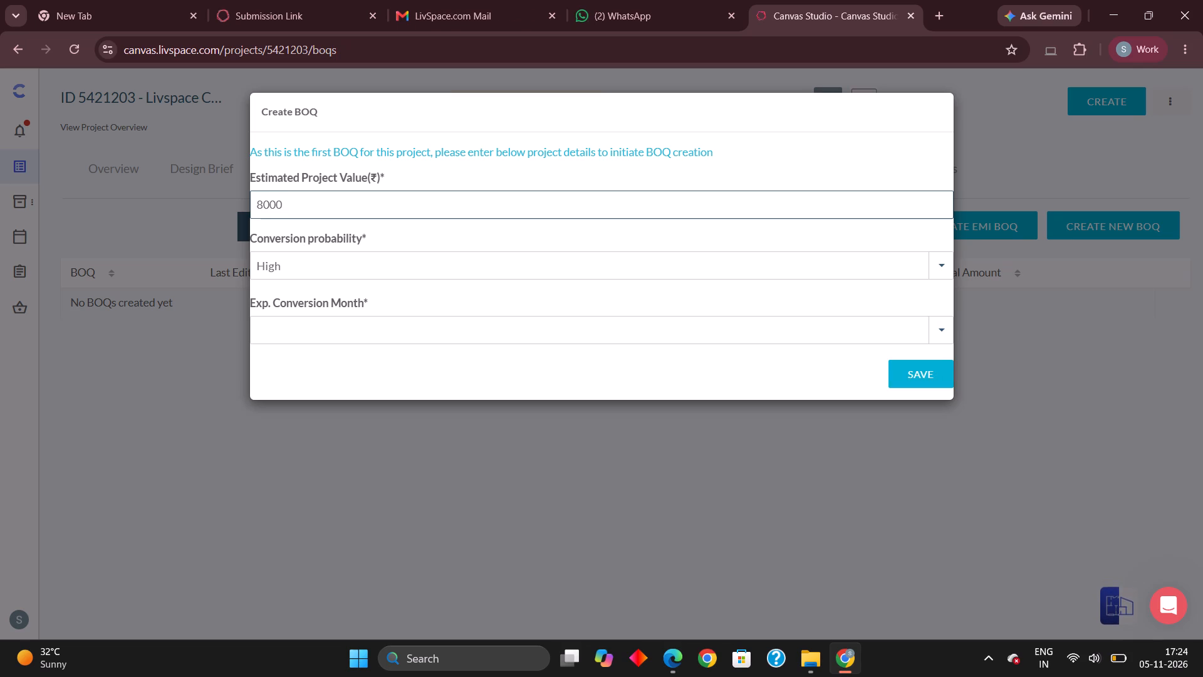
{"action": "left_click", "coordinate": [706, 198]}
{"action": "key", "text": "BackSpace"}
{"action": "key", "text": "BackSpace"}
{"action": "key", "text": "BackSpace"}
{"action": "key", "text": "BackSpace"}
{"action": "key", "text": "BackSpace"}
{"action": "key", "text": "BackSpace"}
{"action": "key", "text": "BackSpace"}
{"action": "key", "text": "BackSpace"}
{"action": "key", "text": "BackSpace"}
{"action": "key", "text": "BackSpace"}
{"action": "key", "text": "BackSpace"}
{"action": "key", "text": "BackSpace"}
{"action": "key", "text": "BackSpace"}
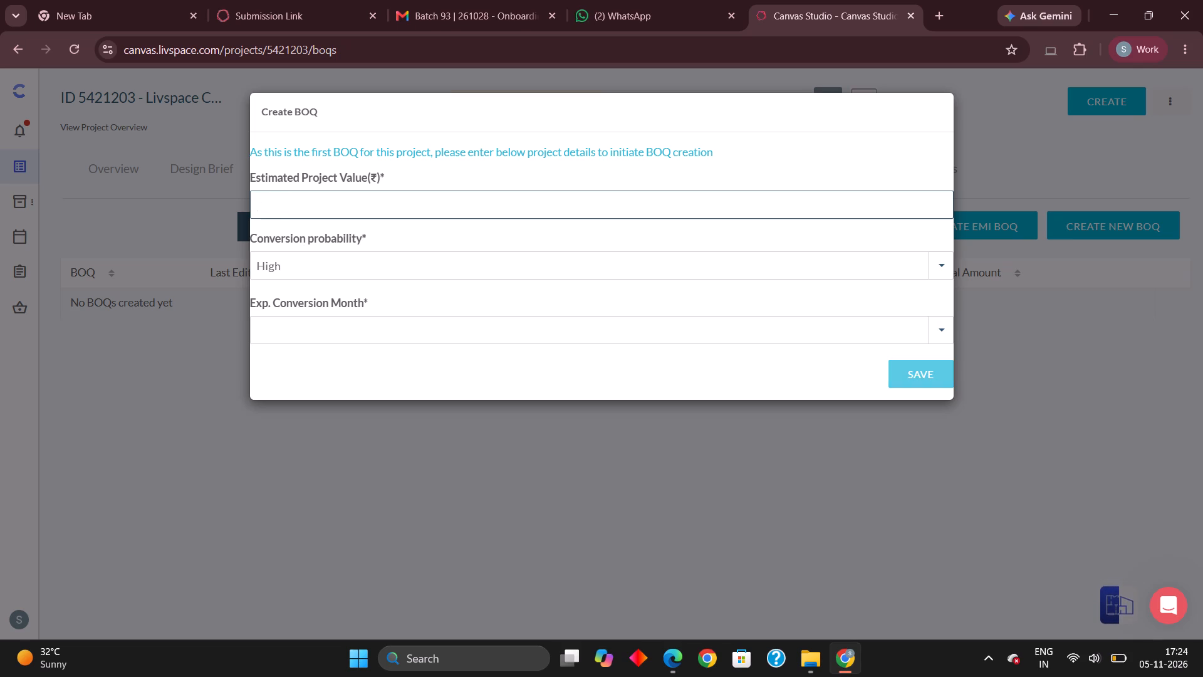
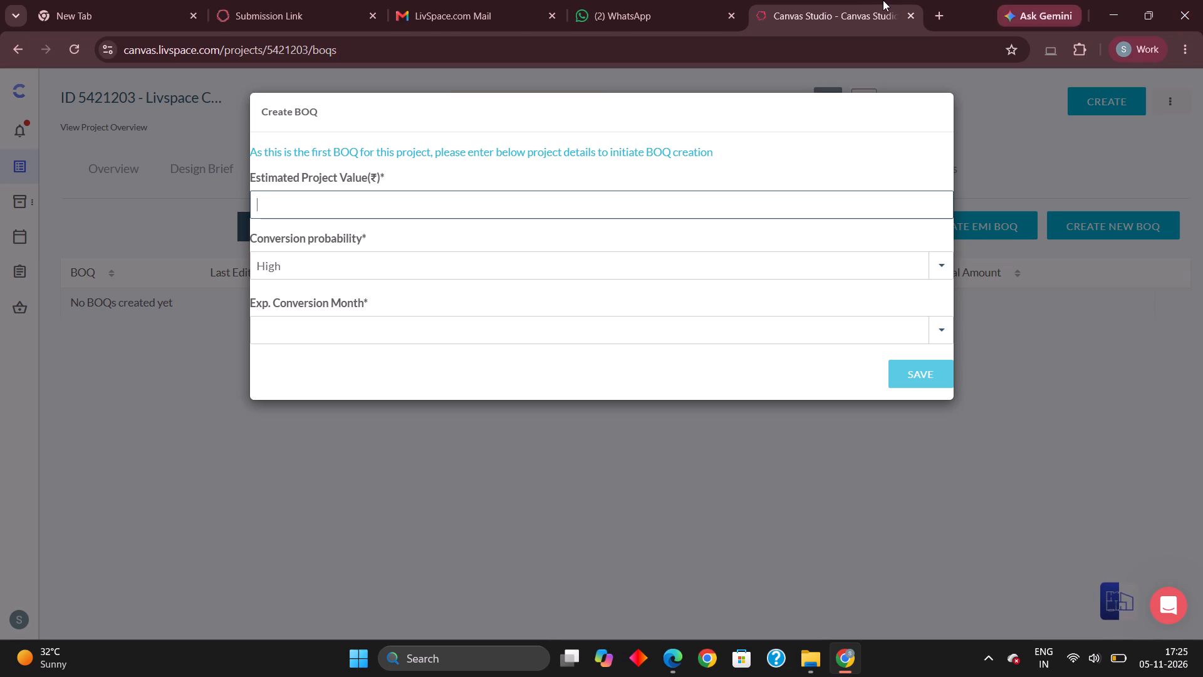
In the Reno - Onboarding Ignition Program course, find the Mock Submission section and open its Mock Case unit.
{"action": "left_click", "coordinate": [259, 0]}
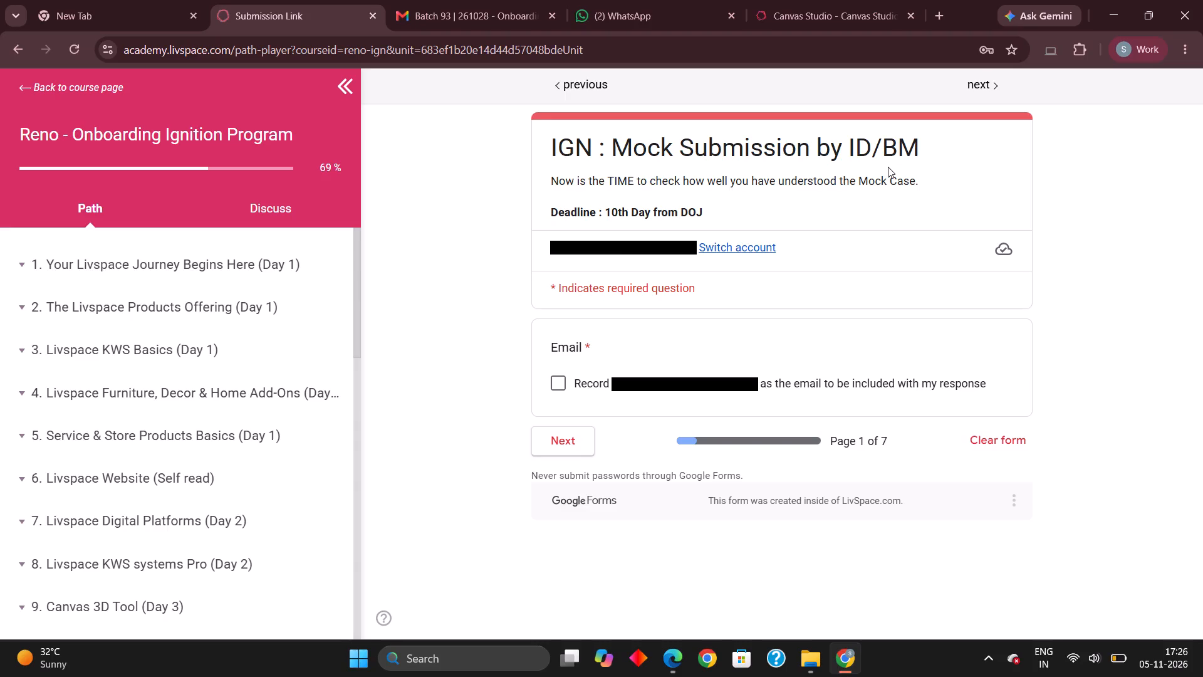
{"action": "scroll", "coordinate": [270, 522], "scroll_direction": "down", "scroll_amount": 1}
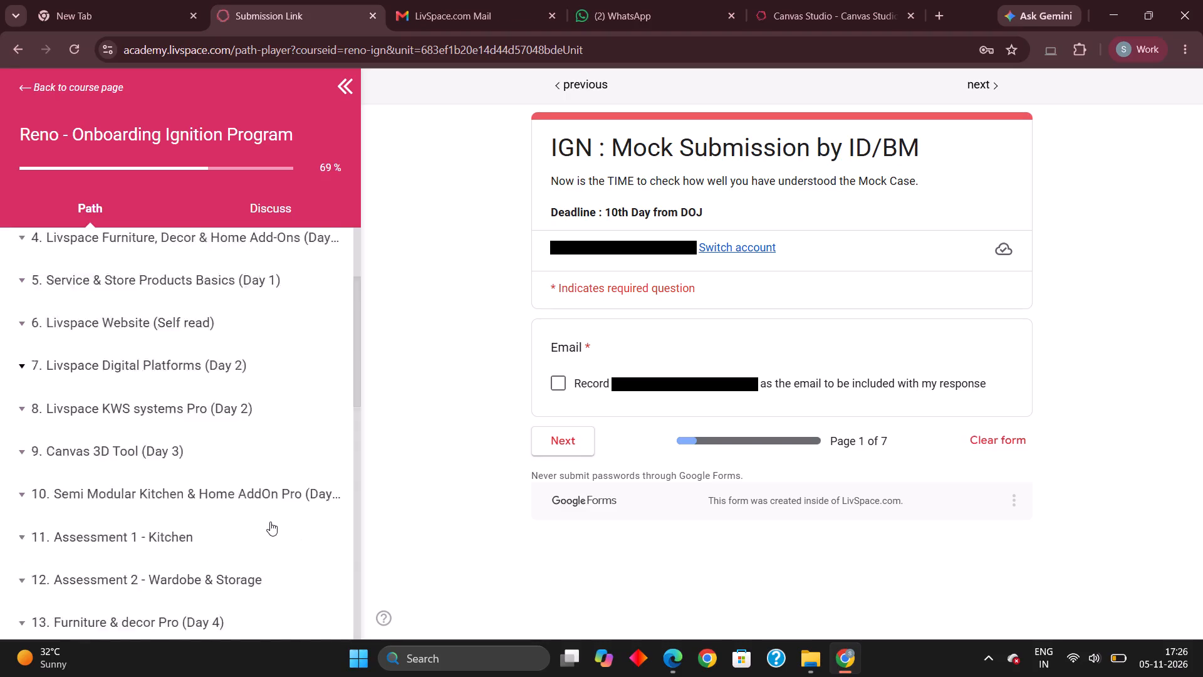
{"action": "scroll", "coordinate": [270, 522], "scroll_direction": "down", "scroll_amount": 6}
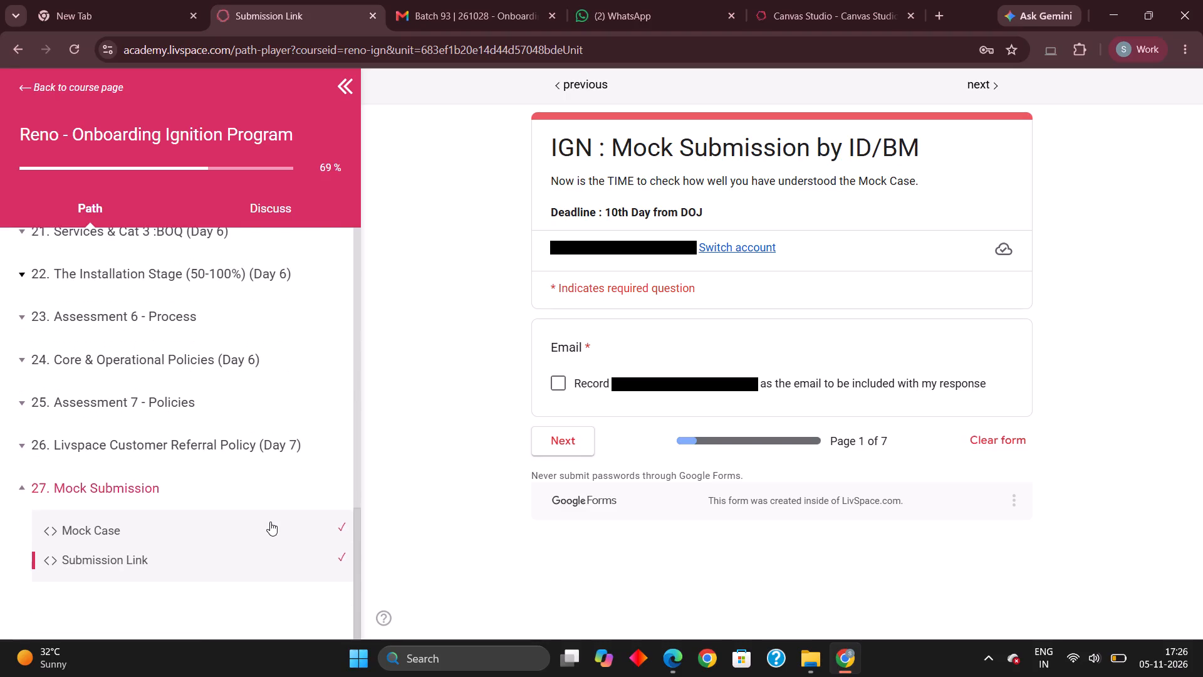
{"action": "scroll", "coordinate": [270, 522], "scroll_direction": "down", "scroll_amount": 3}
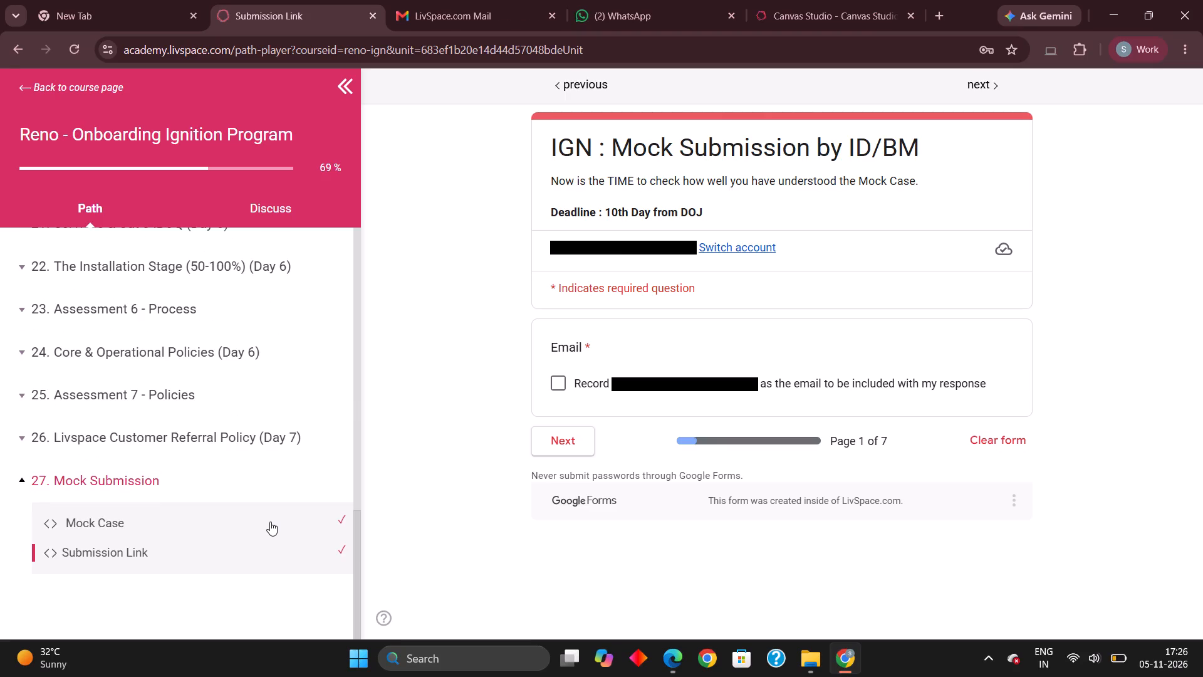
{"action": "scroll", "coordinate": [270, 522], "scroll_direction": "down", "scroll_amount": 3}
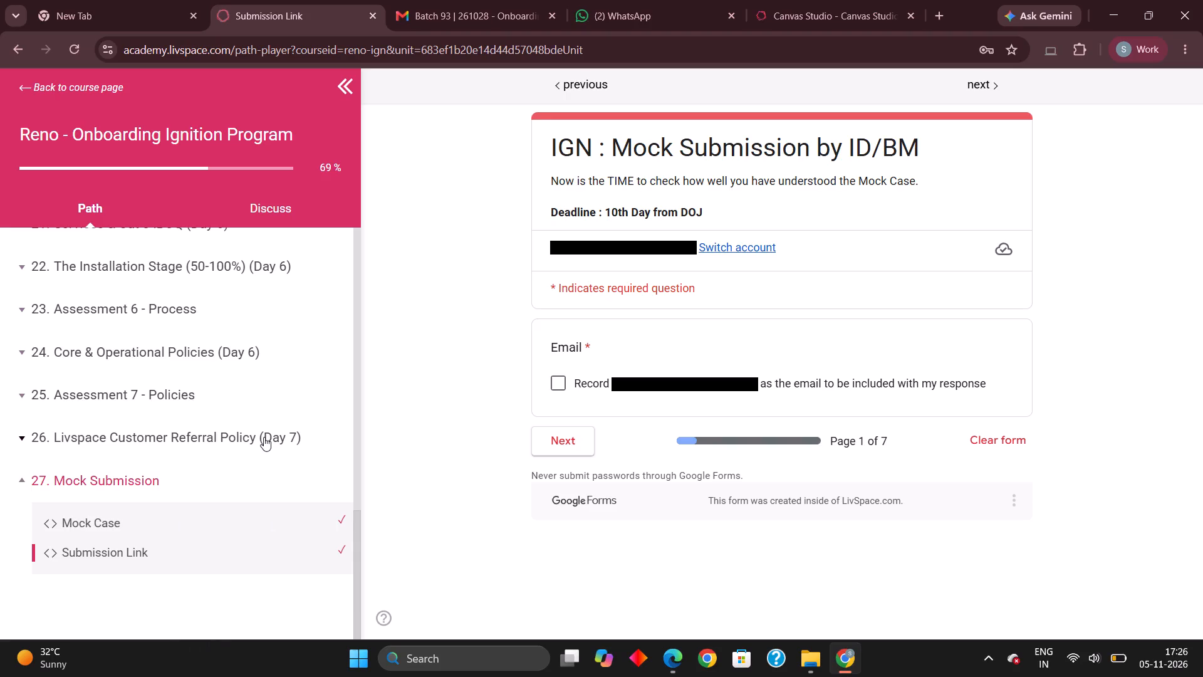
{"action": "left_click", "coordinate": [264, 437]}
{"action": "left_click_drag", "start_coordinate": [253, 428], "coordinate": [199, 391]}
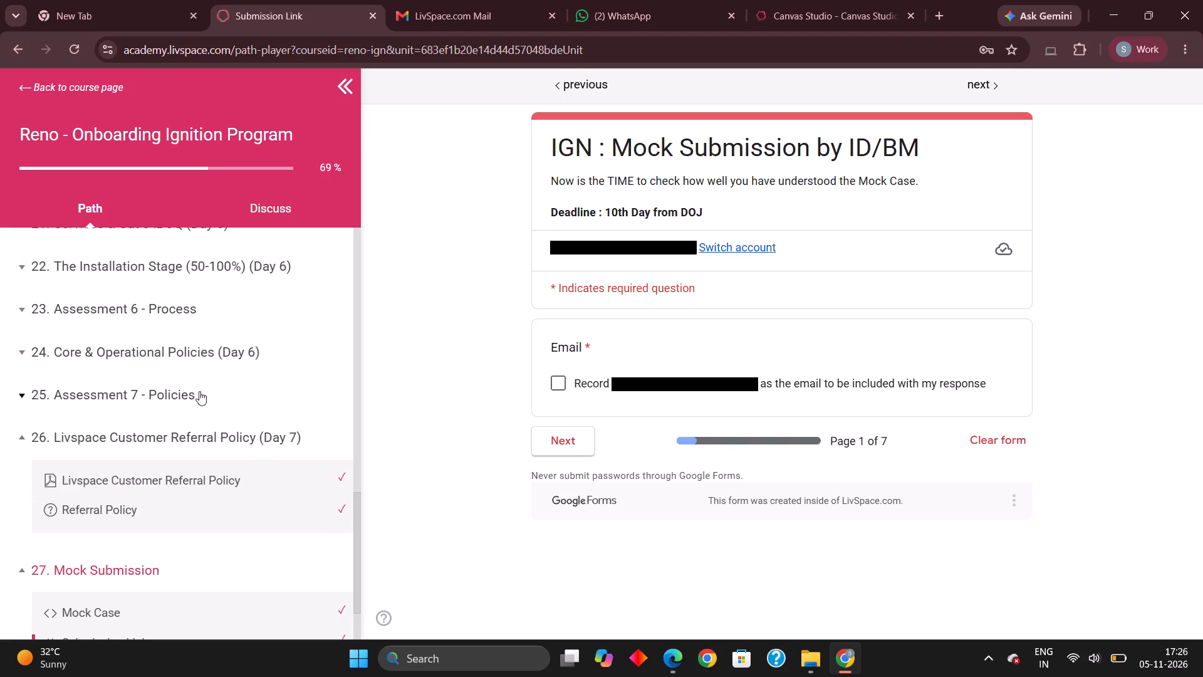
{"action": "left_click_drag", "start_coordinate": [199, 391], "coordinate": [181, 379]}
{"action": "left_click", "coordinate": [172, 386]}
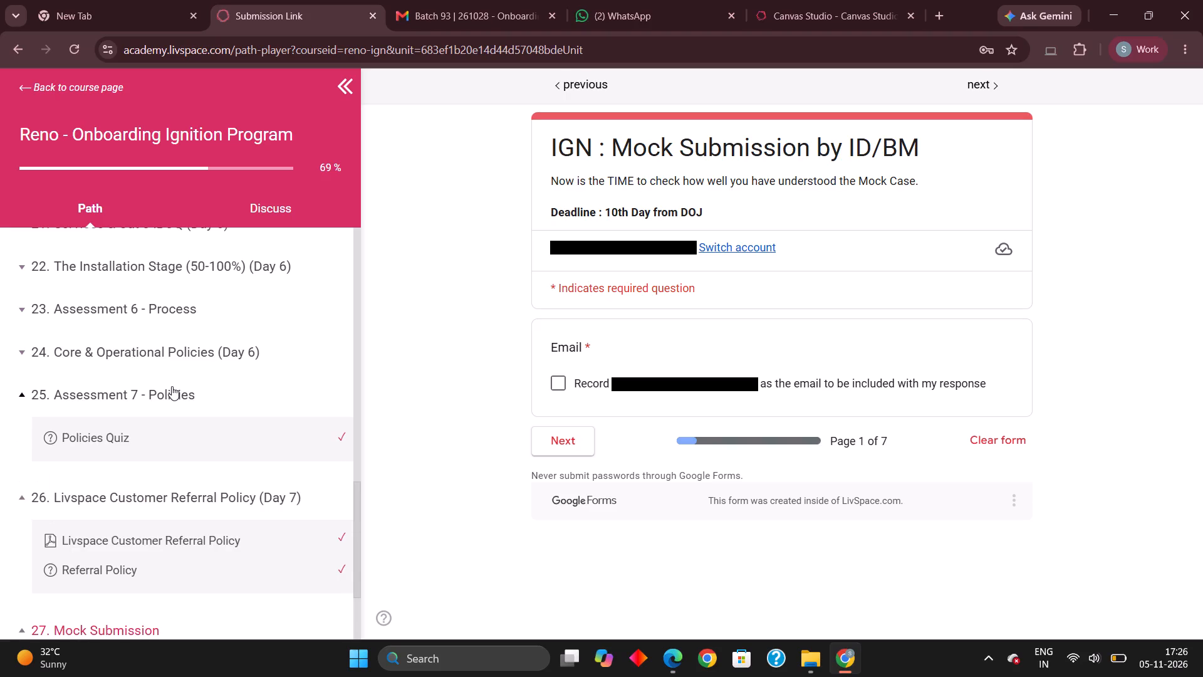
{"action": "scroll", "coordinate": [185, 520], "scroll_direction": "down", "scroll_amount": 1}
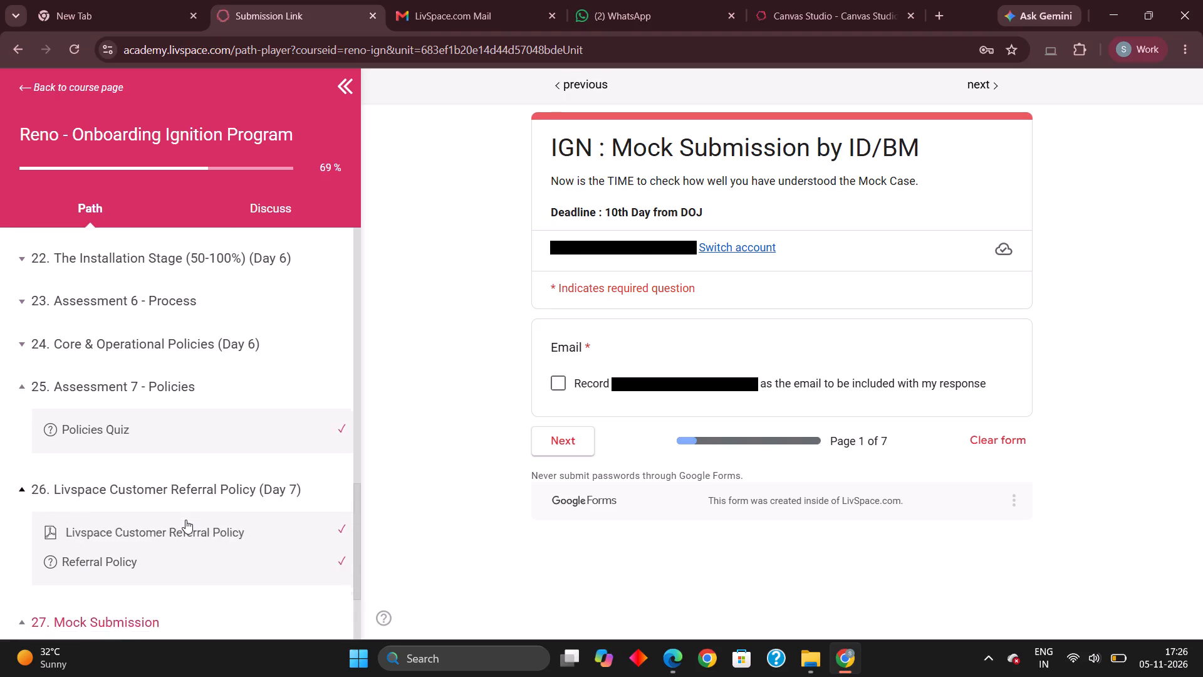
{"action": "scroll", "coordinate": [185, 520], "scroll_direction": "down", "scroll_amount": 1}
{"action": "left_click", "coordinate": [185, 520]}
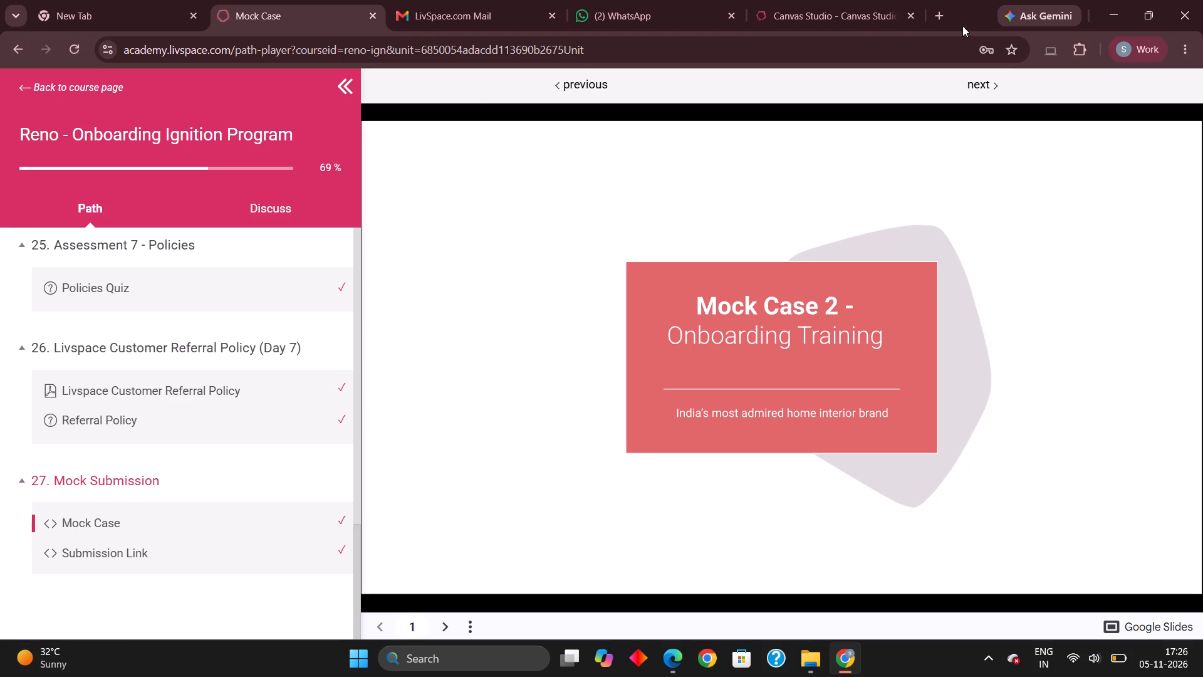
Back in Canvas Studio, save the BOQ project details with estimated value 800000, Medium conversion probability and expected conversion month November '26.
{"action": "left_click", "coordinate": [812, 23]}
{"action": "left_click", "coordinate": [323, 208]}
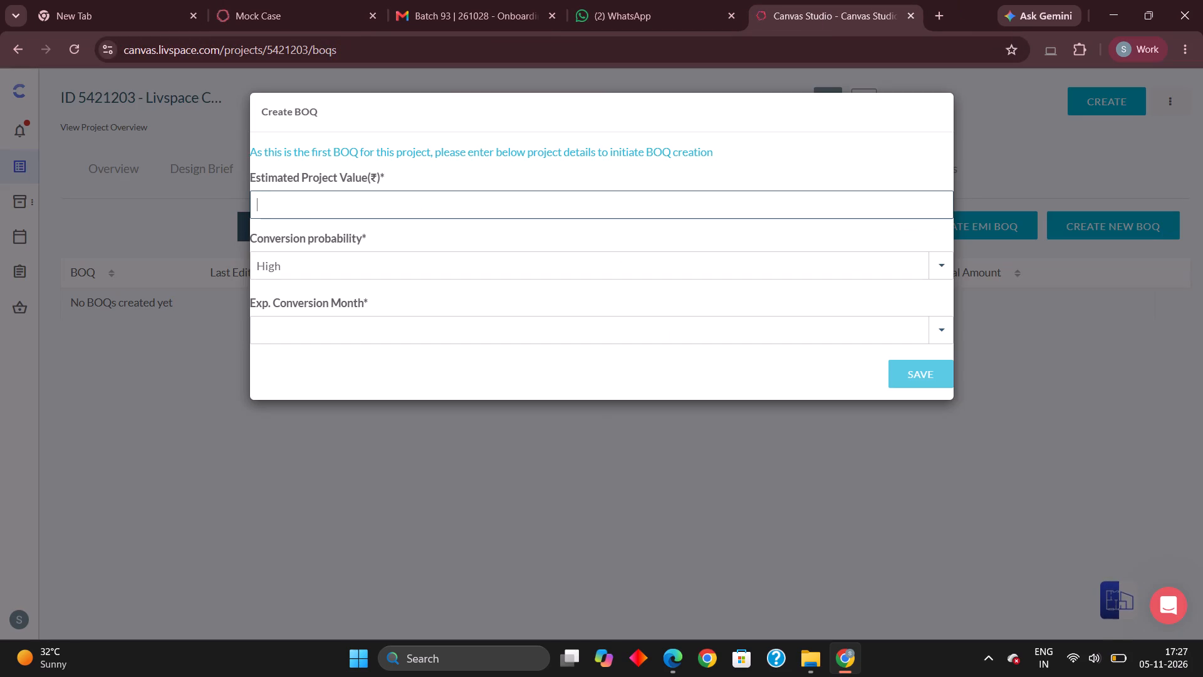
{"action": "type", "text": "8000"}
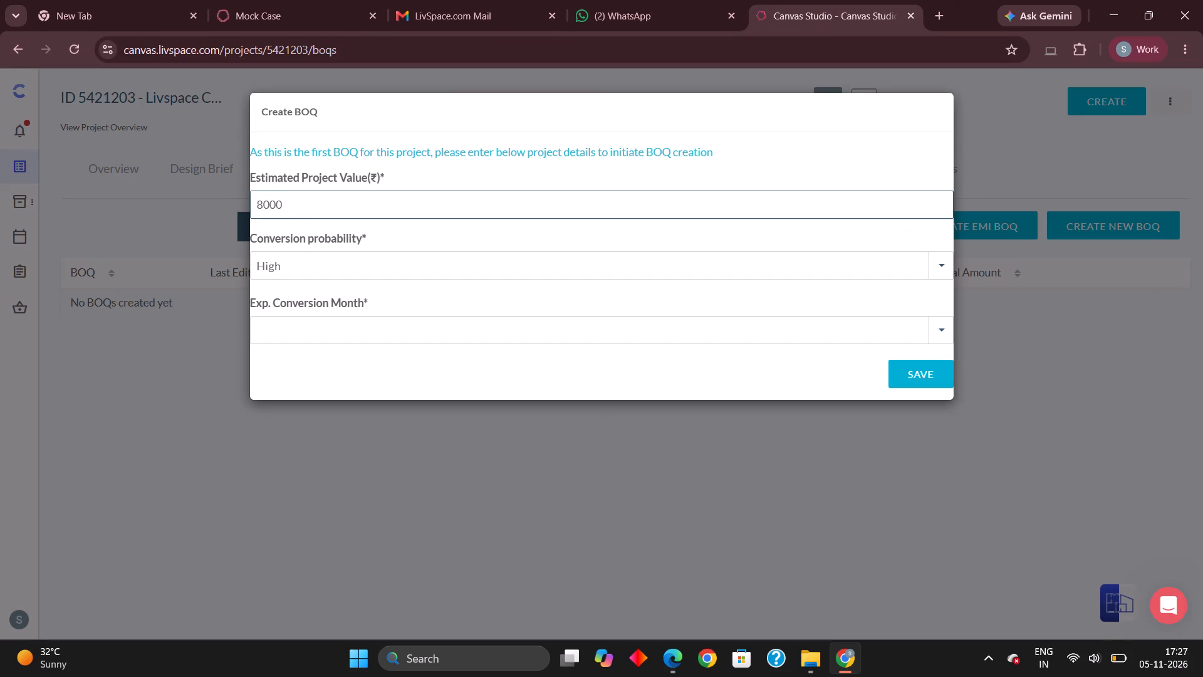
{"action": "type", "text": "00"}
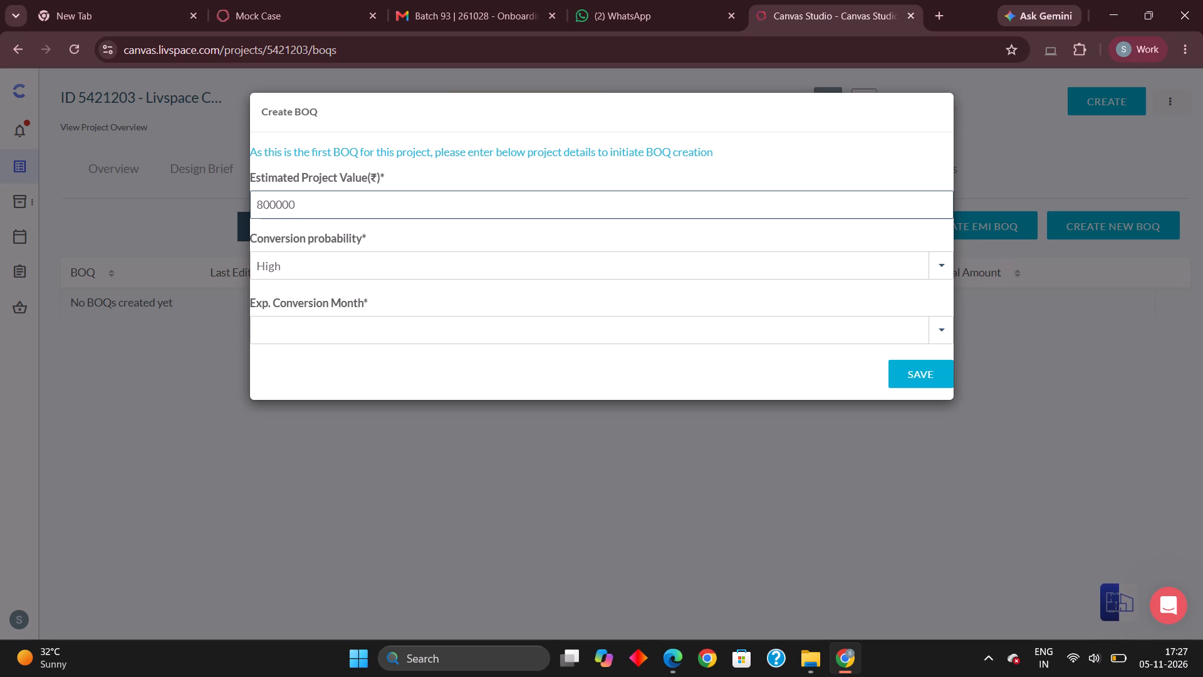
{"action": "left_click", "coordinate": [304, 265]}
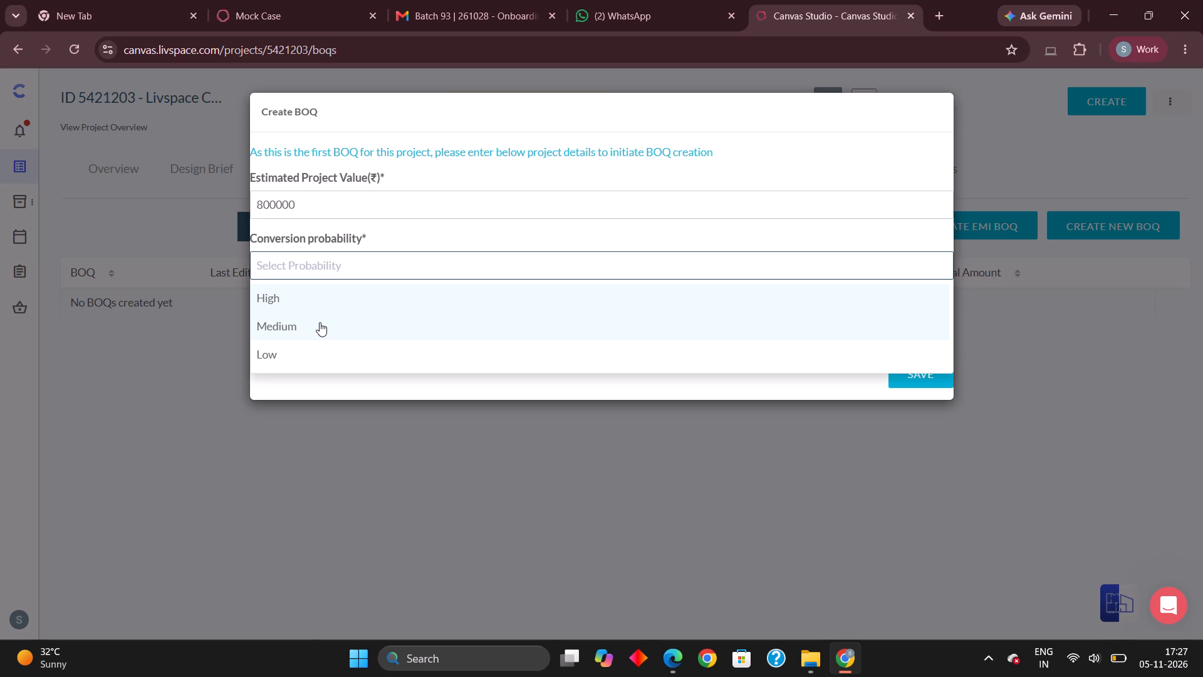
{"action": "left_click", "coordinate": [320, 322]}
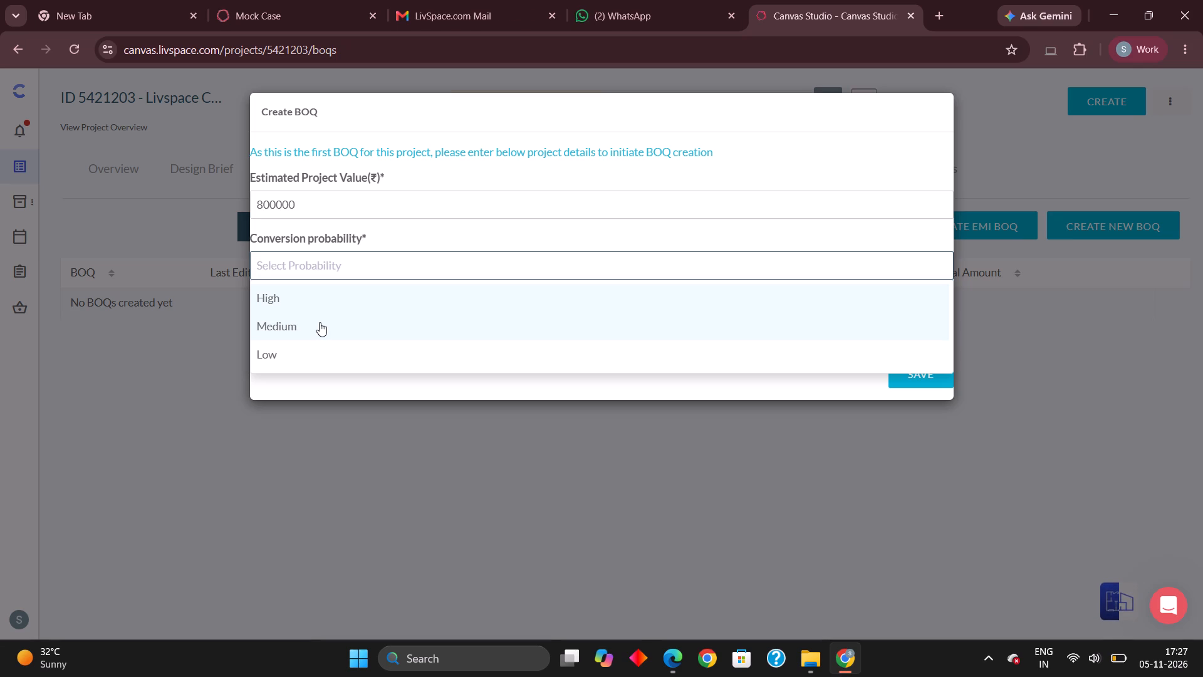
{"action": "left_click", "coordinate": [354, 327]}
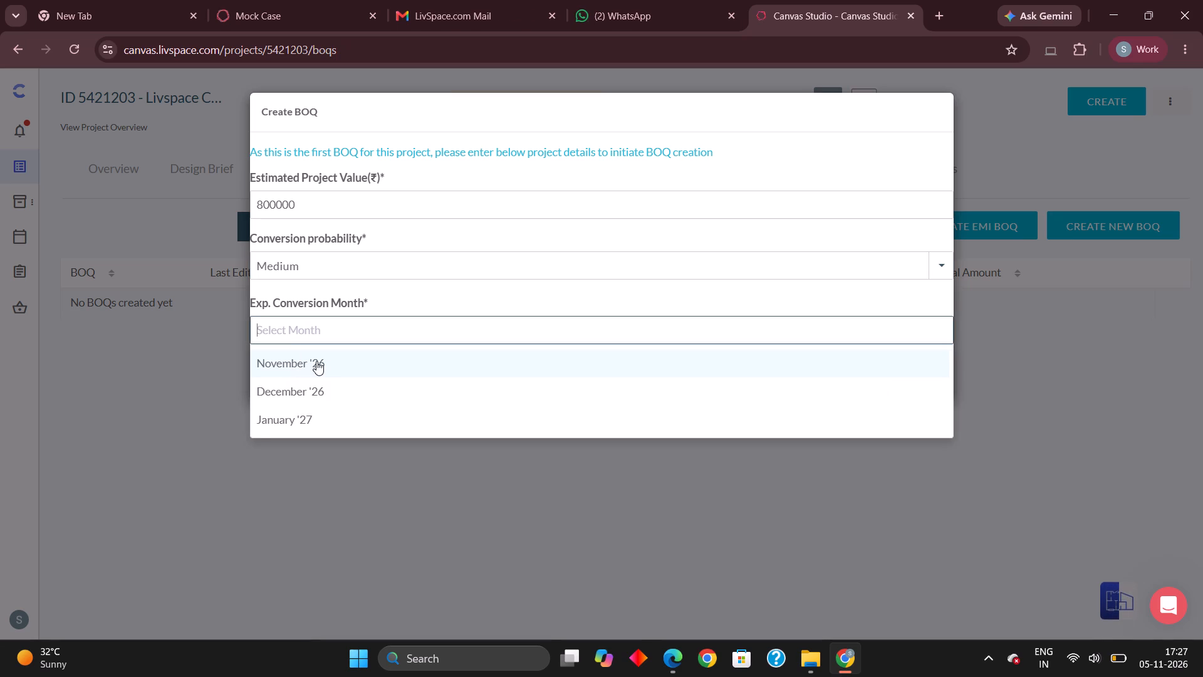
{"action": "left_click", "coordinate": [330, 361]}
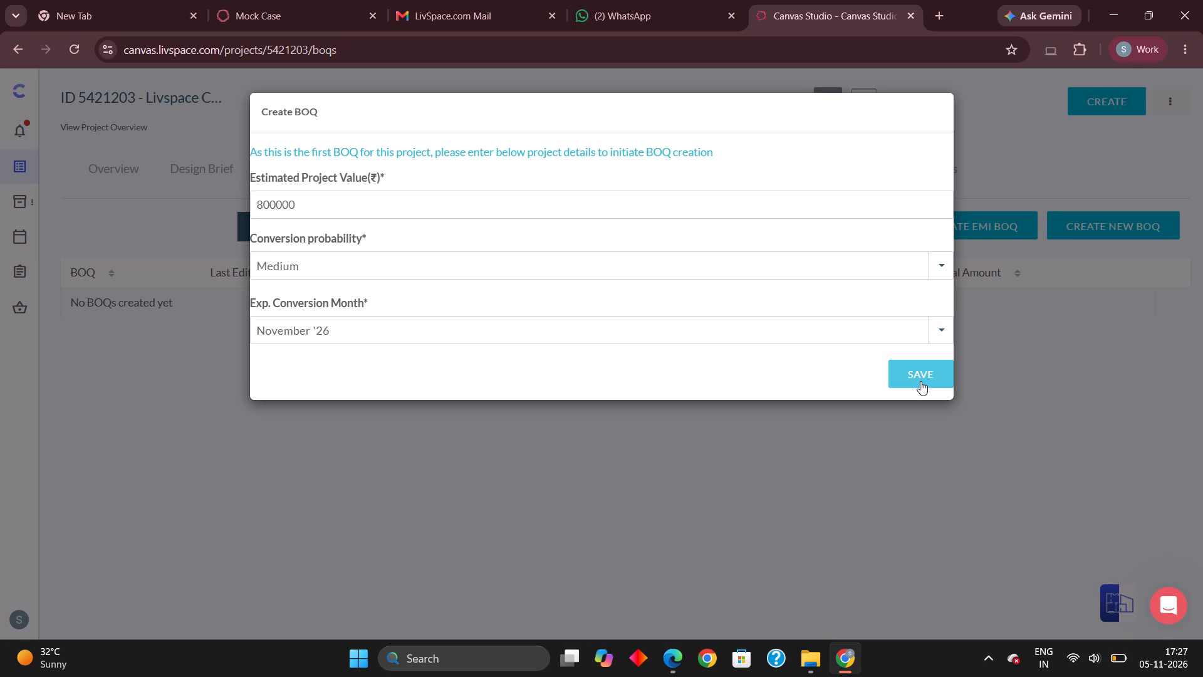
{"action": "left_click", "coordinate": [920, 381]}
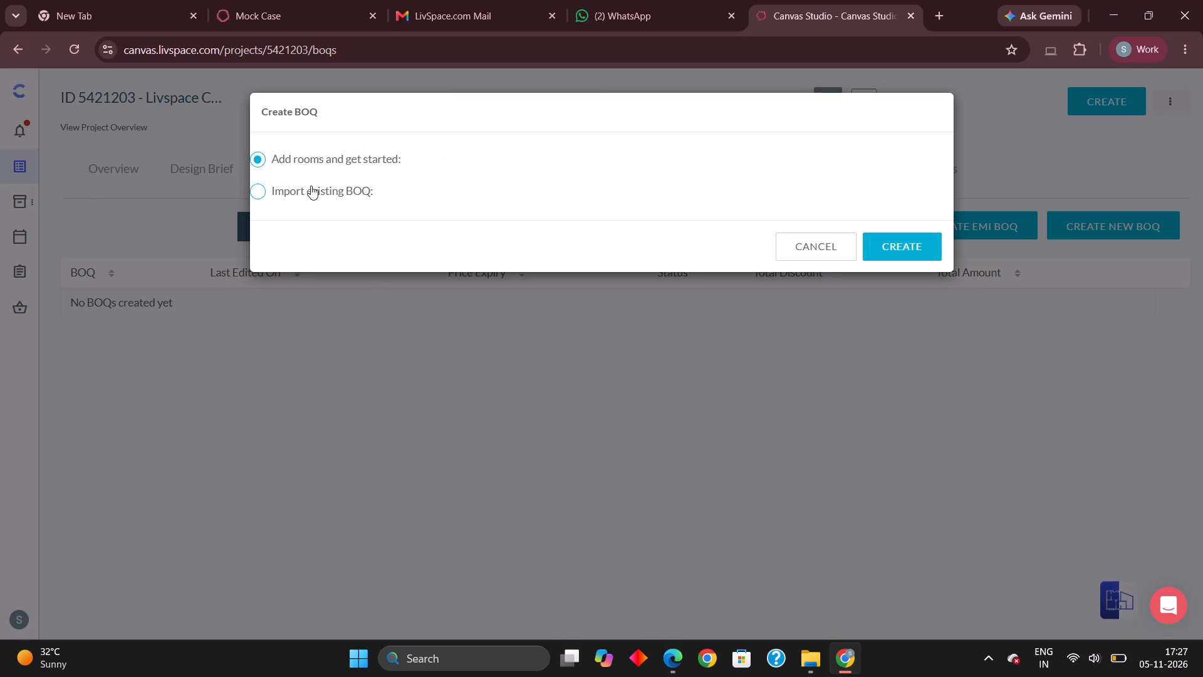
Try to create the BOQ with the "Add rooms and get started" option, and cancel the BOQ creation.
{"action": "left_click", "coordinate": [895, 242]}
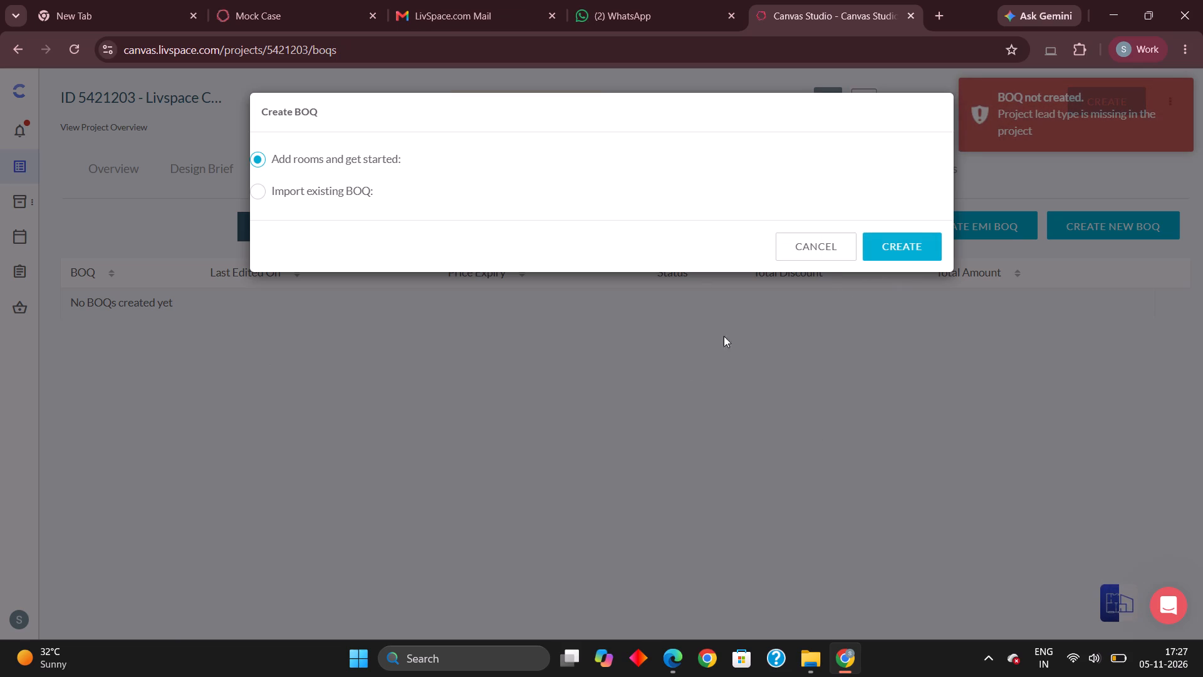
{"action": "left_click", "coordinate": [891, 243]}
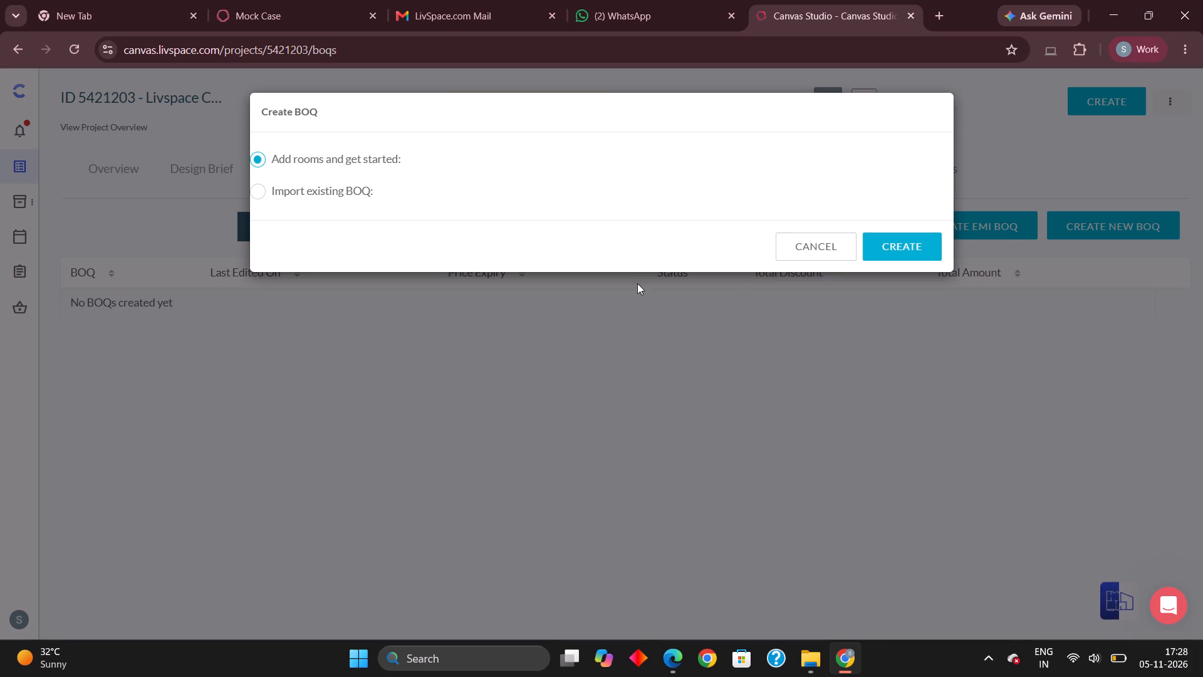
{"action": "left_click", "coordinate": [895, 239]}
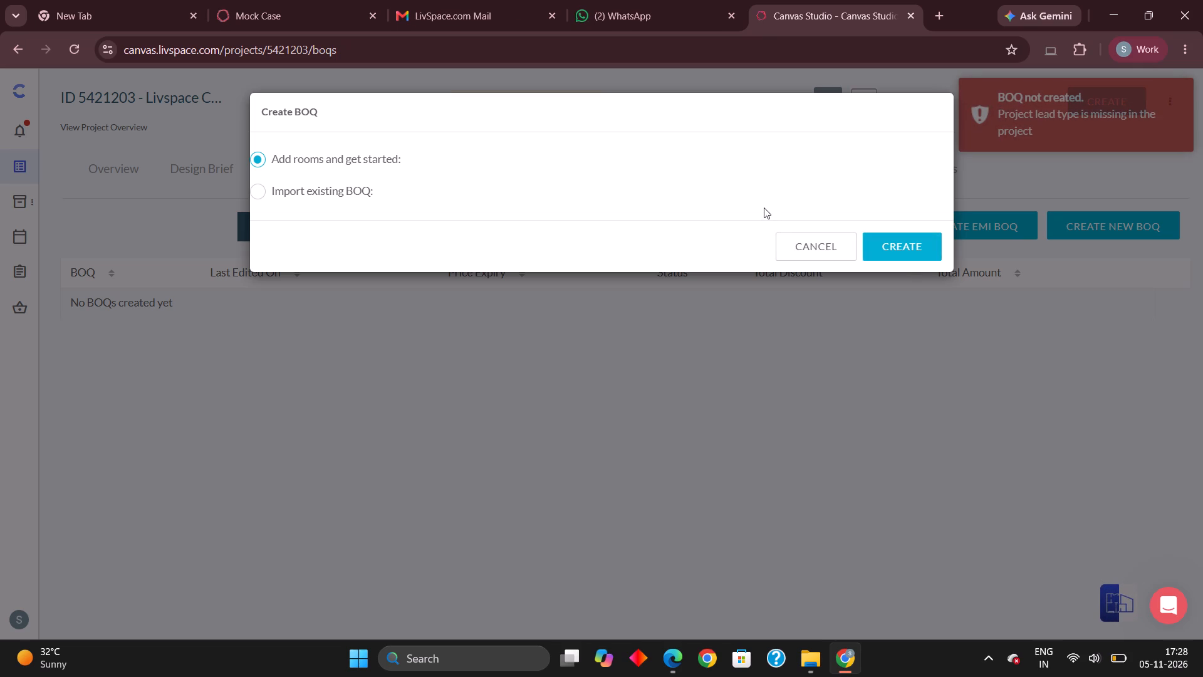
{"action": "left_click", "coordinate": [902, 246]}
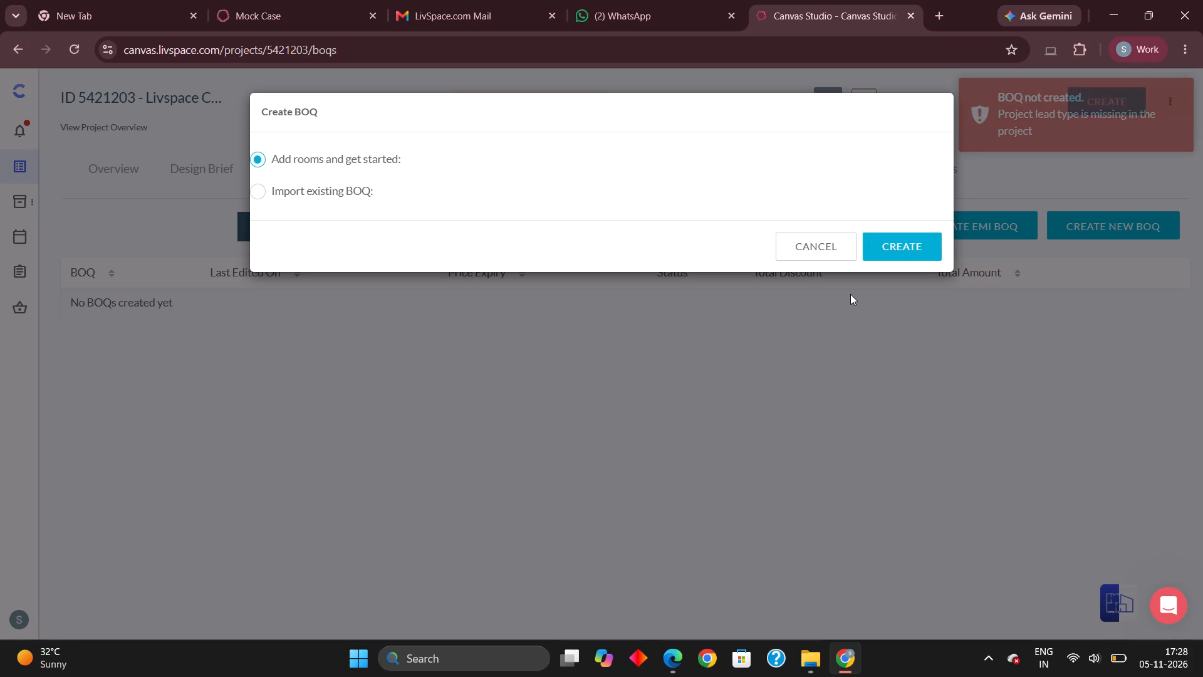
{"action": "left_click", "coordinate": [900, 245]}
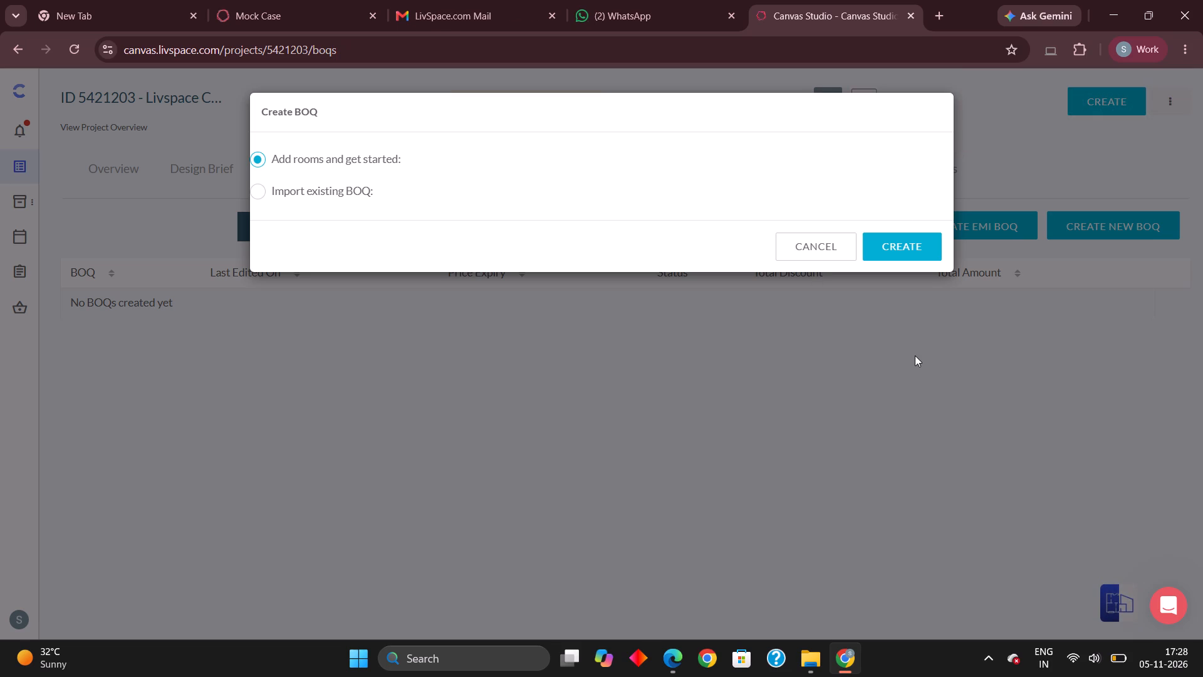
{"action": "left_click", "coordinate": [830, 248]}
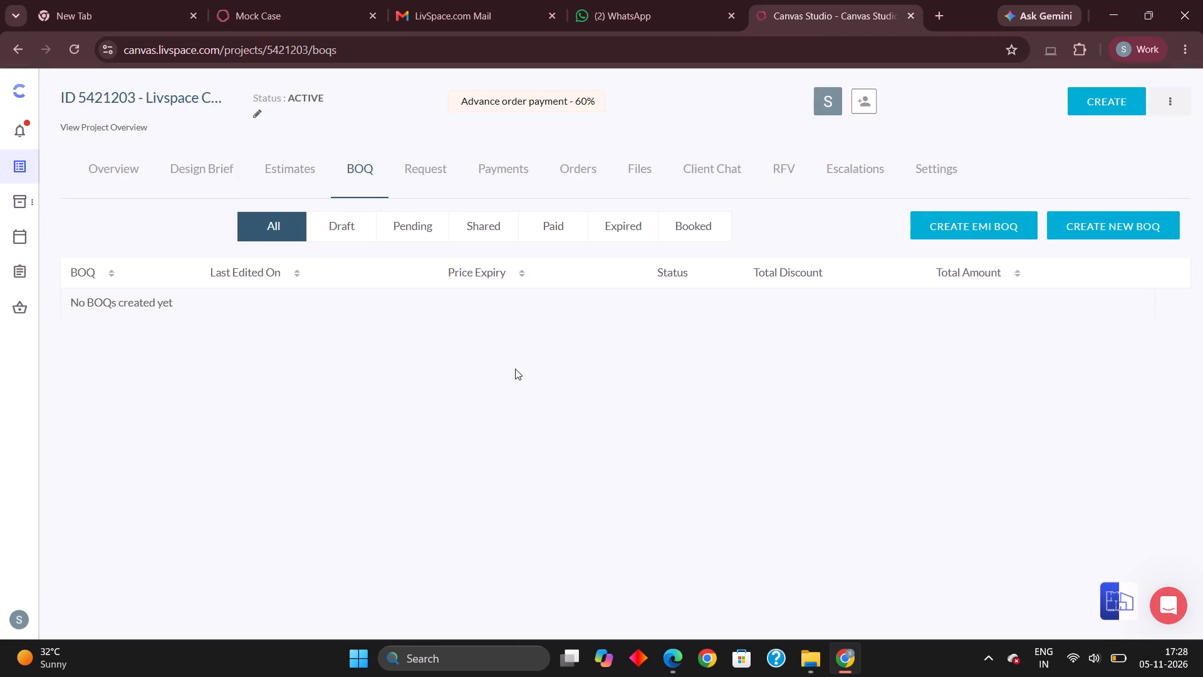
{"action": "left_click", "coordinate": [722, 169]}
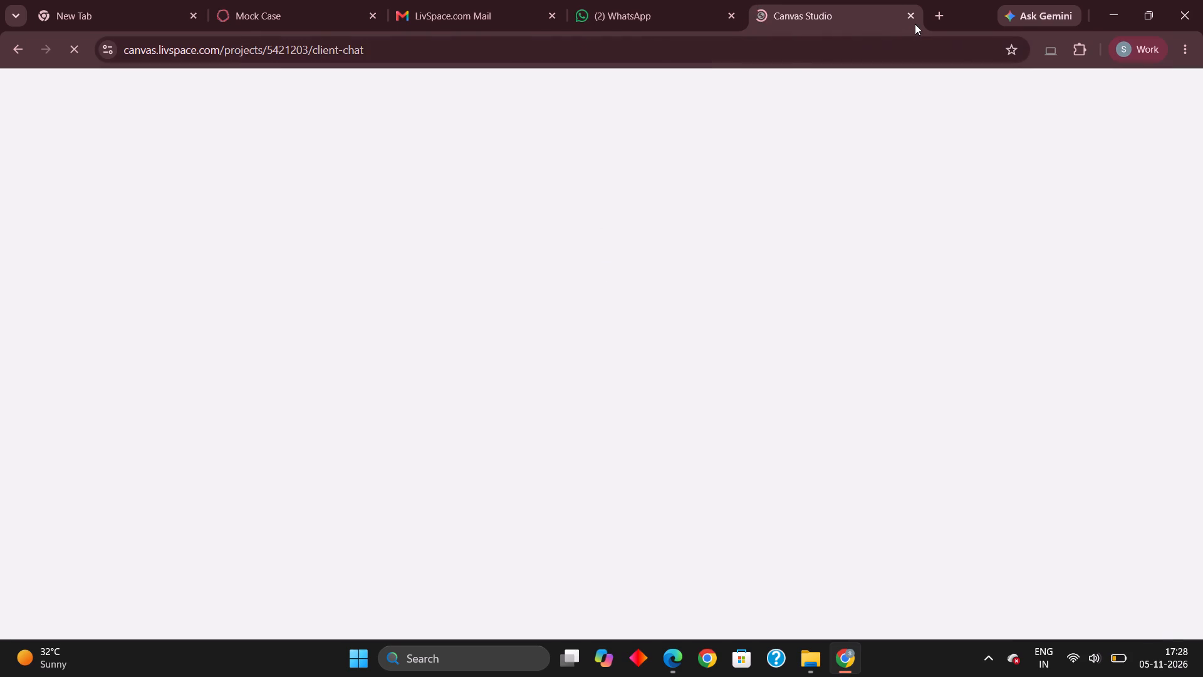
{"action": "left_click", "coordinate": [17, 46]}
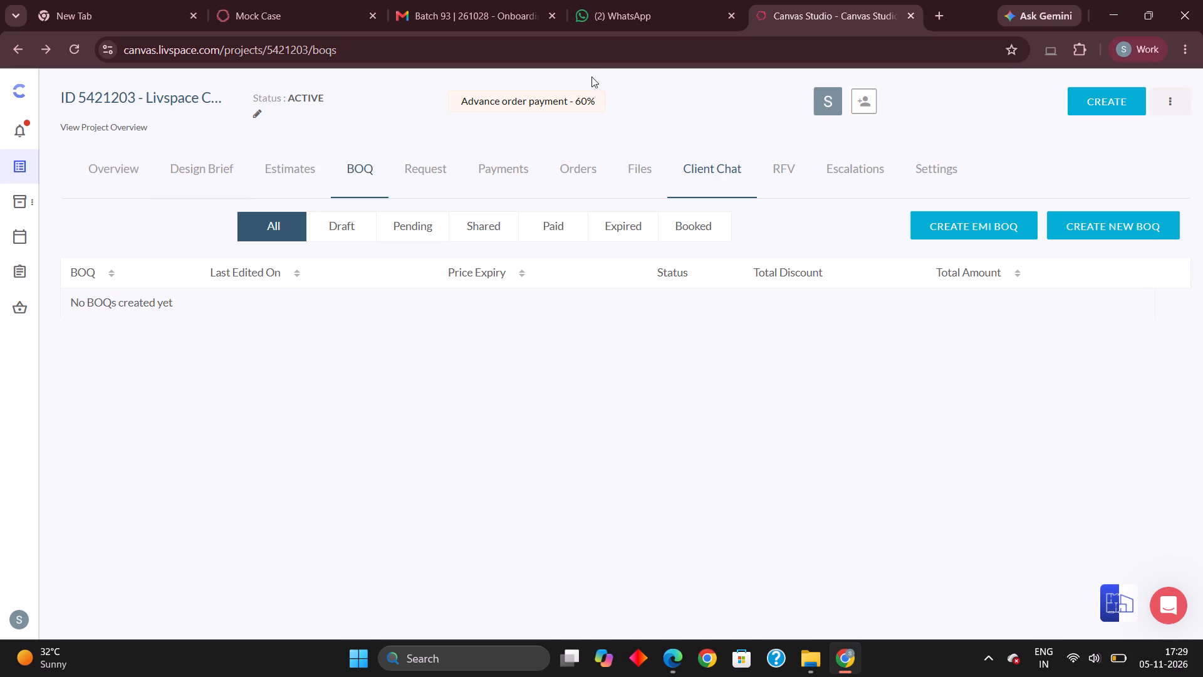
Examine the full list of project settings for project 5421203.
{"action": "left_click", "coordinate": [925, 162]}
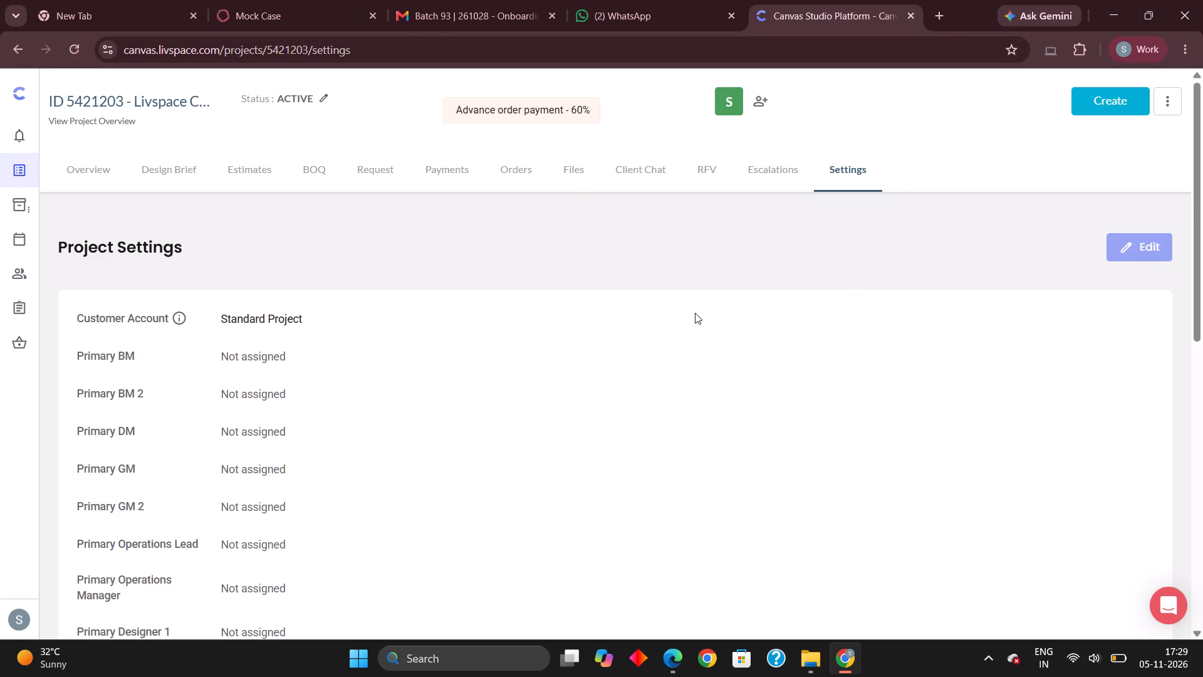
{"action": "scroll", "coordinate": [661, 354], "scroll_direction": "down", "scroll_amount": 3}
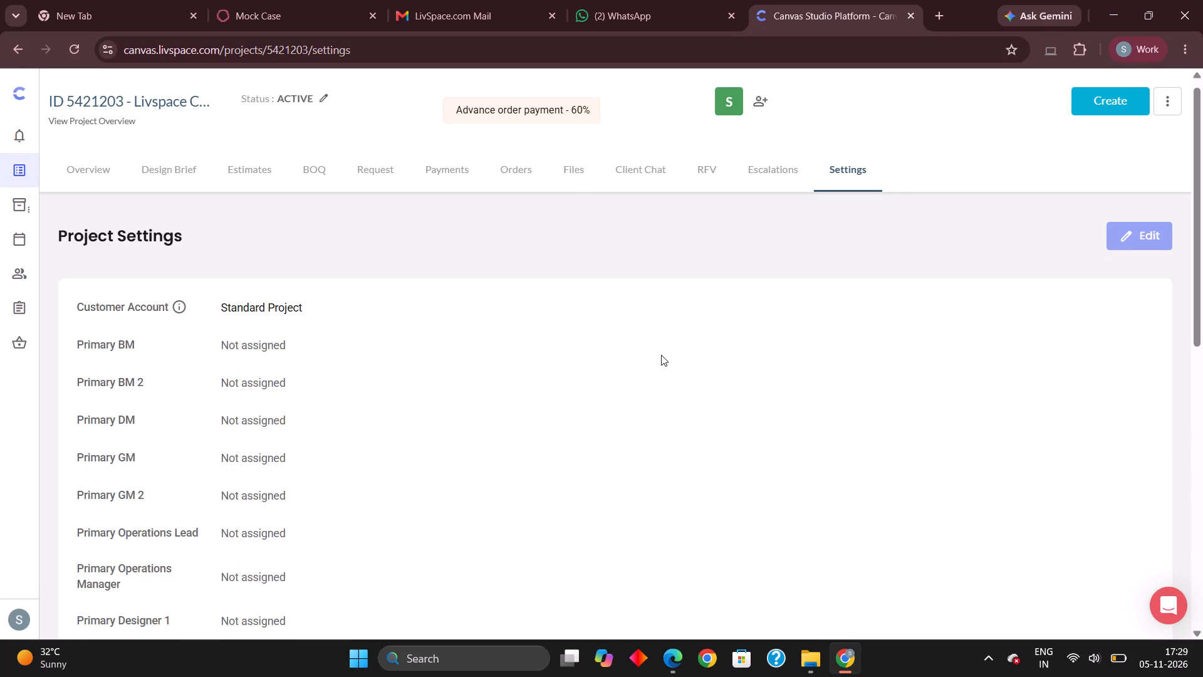
{"action": "scroll", "coordinate": [659, 363], "scroll_direction": "down", "scroll_amount": 13}
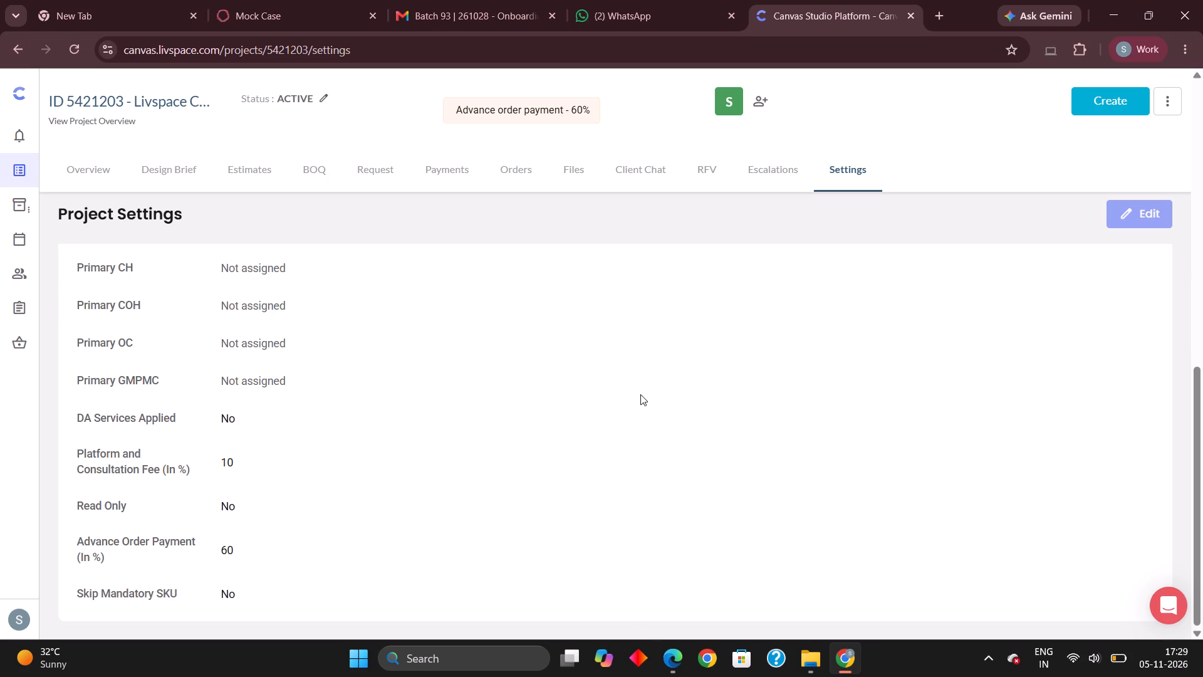
{"action": "scroll", "coordinate": [435, 469], "scroll_direction": "down", "scroll_amount": 1}
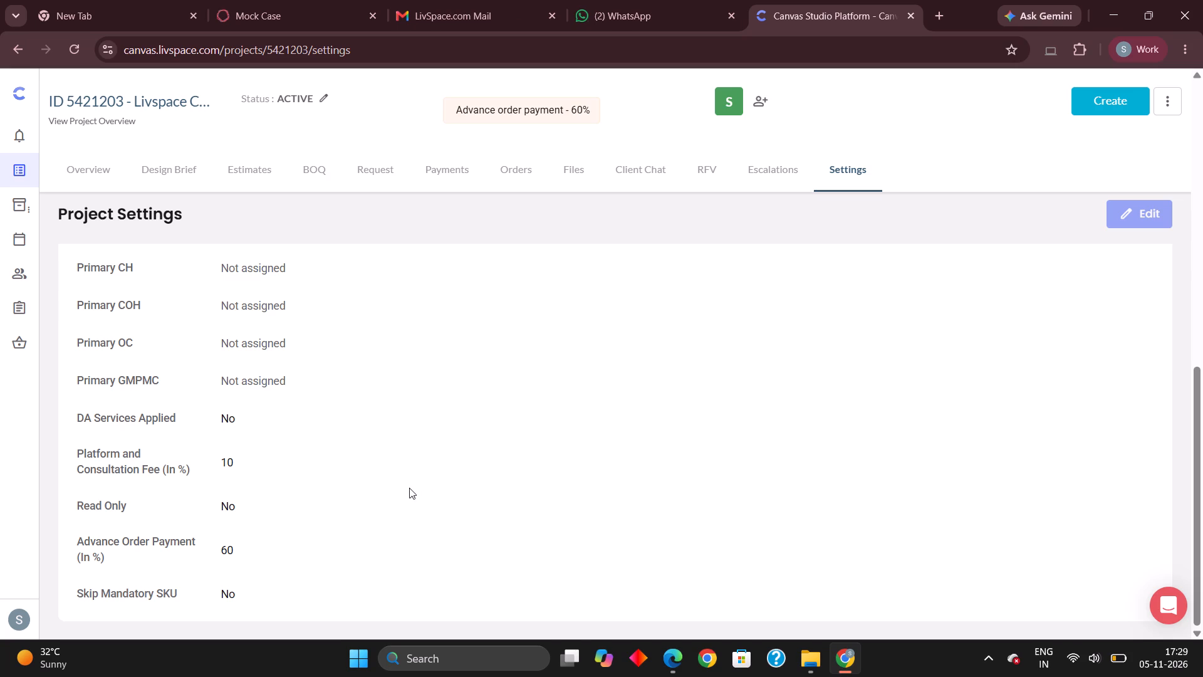
Look through the project's Estimates, RFV and Overview pages.
{"action": "left_click", "coordinate": [254, 171]}
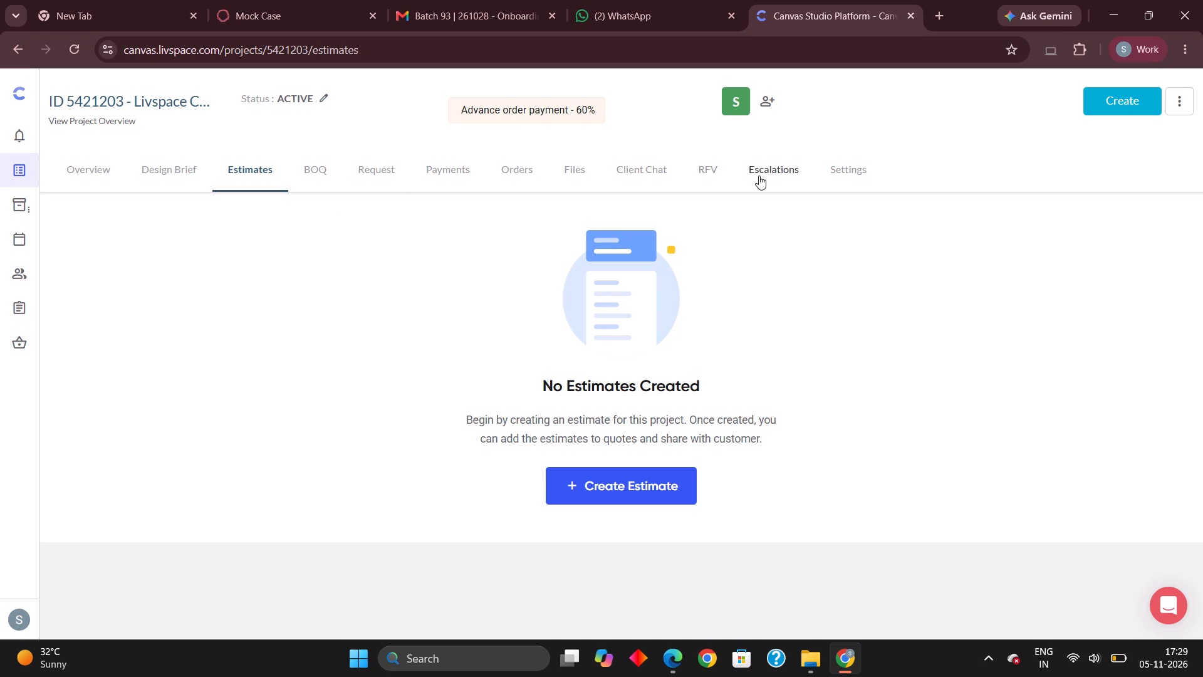
{"action": "left_click", "coordinate": [718, 167]}
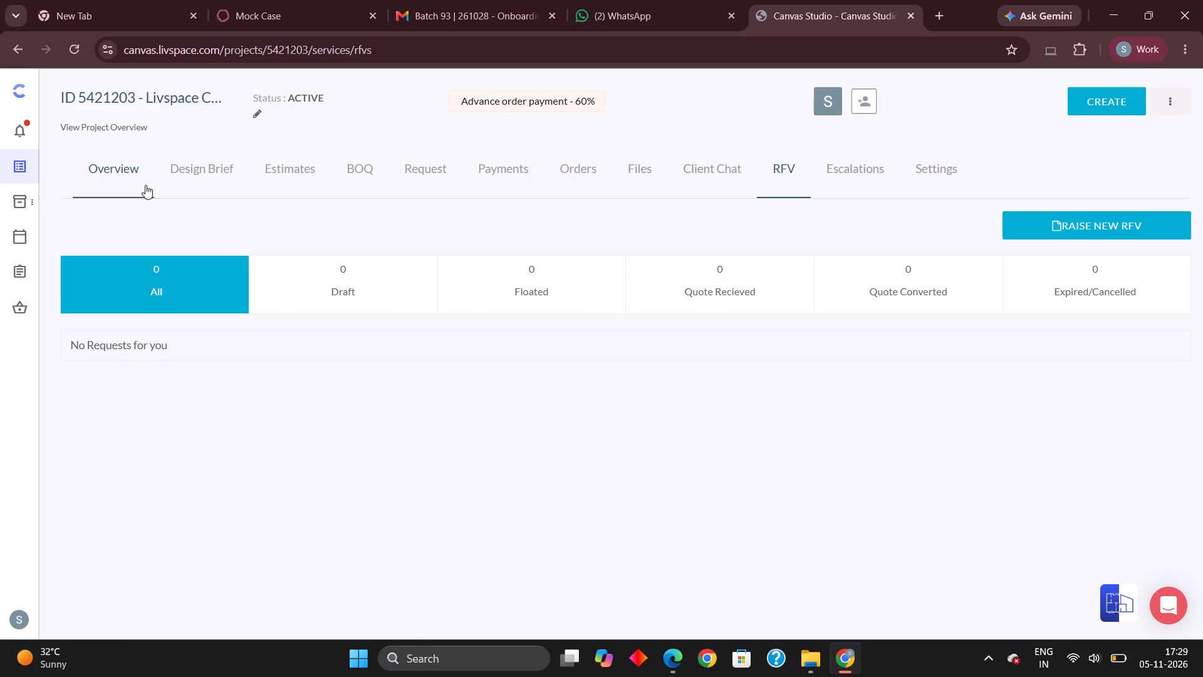
{"action": "left_click", "coordinate": [115, 175]}
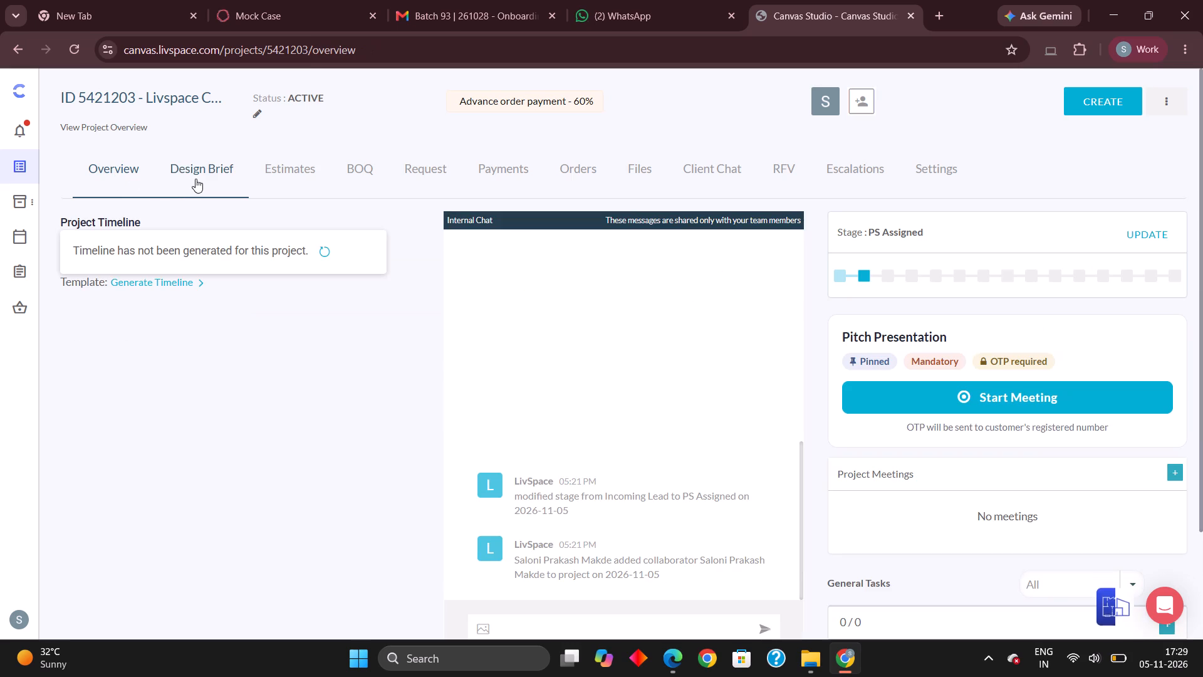
Examine the Design Brief's customer details, project details and available Brief Scope options.
{"action": "left_click", "coordinate": [195, 179]}
{"action": "left_click", "coordinate": [281, 176]}
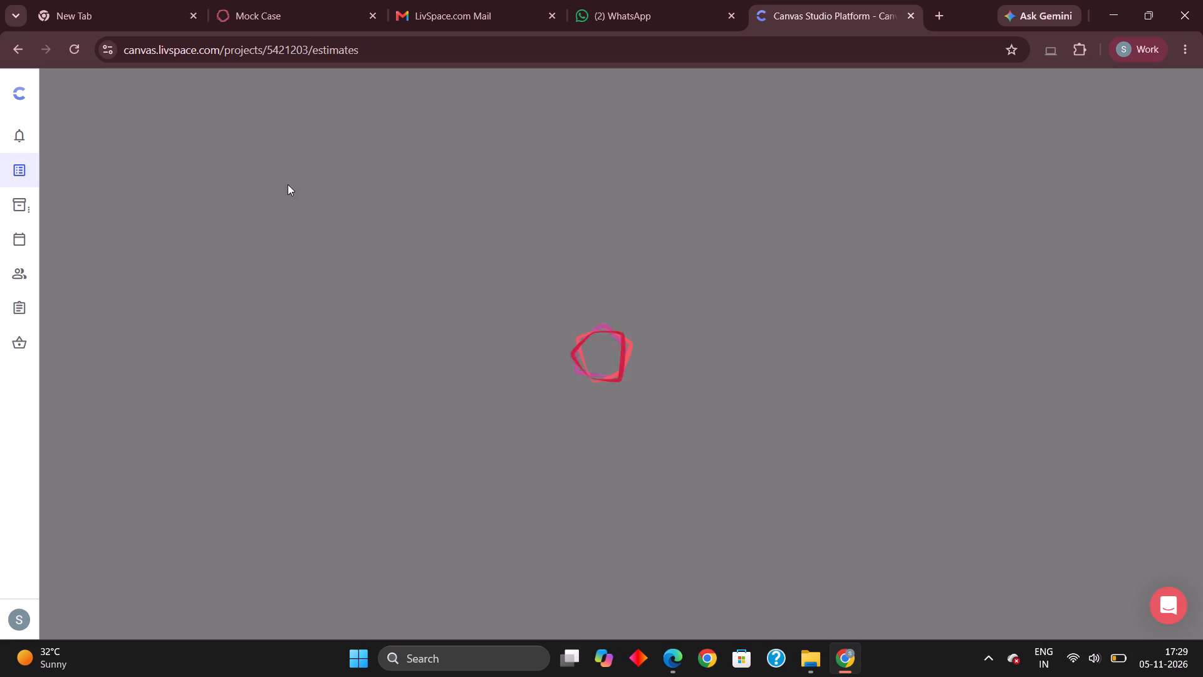
{"action": "left_click", "coordinate": [167, 174]}
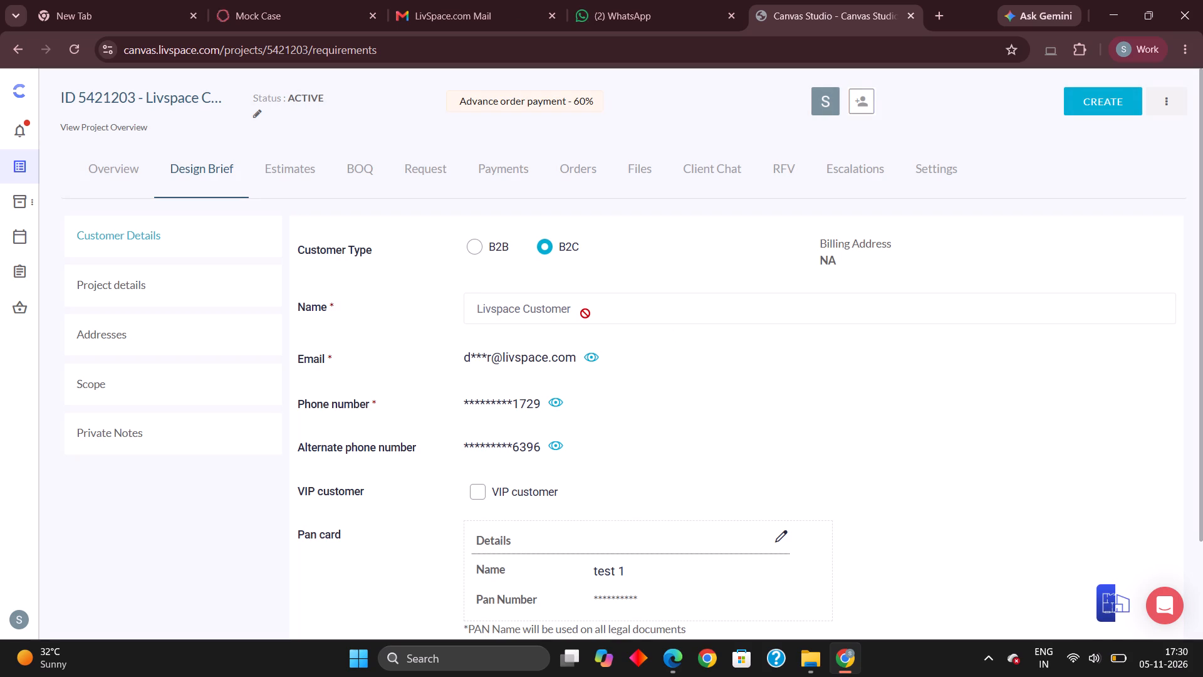
{"action": "scroll", "coordinate": [568, 456], "scroll_direction": "down", "scroll_amount": 1}
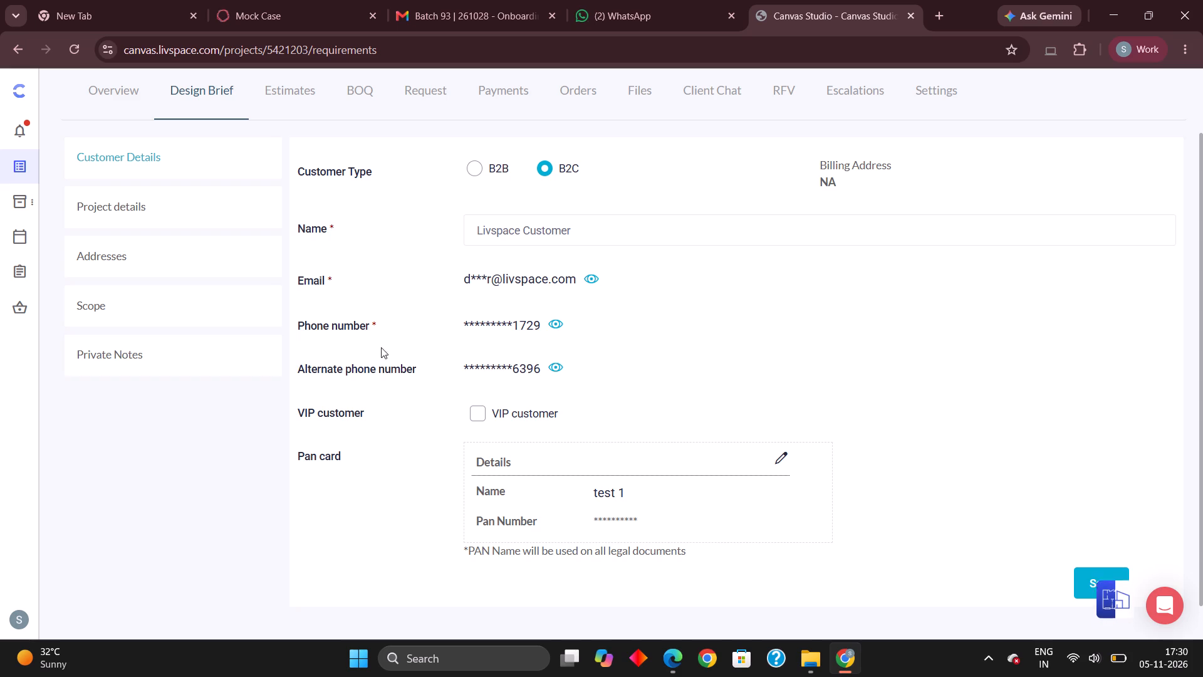
{"action": "left_click", "coordinate": [142, 216]}
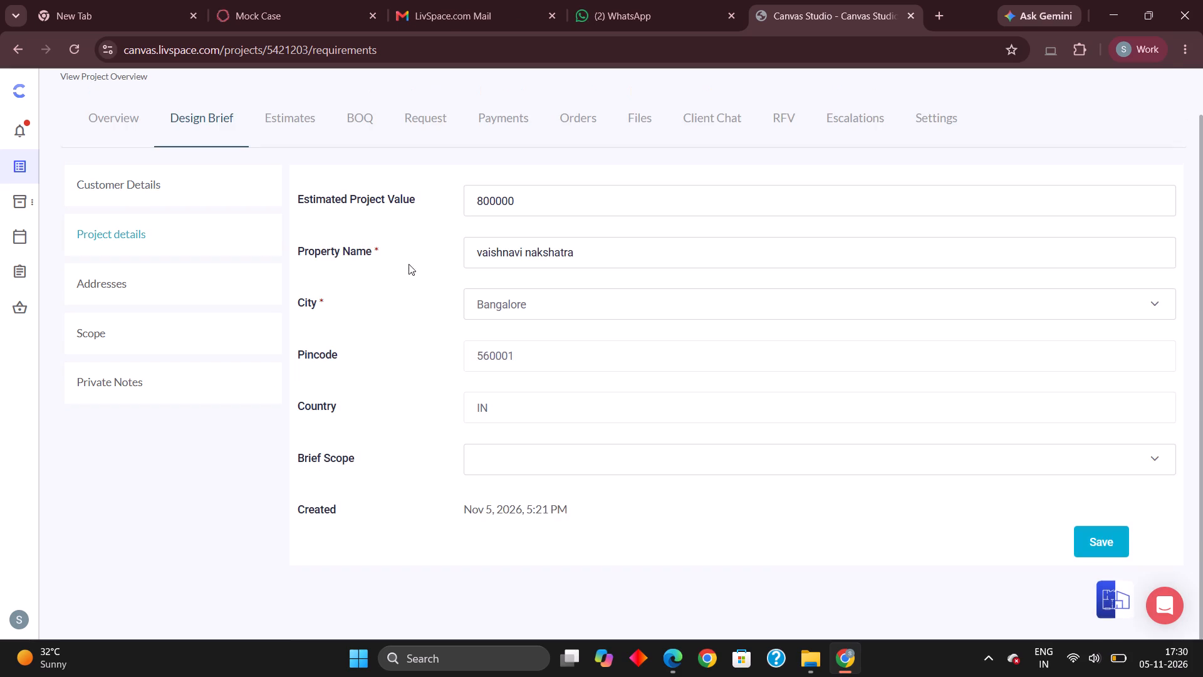
{"action": "scroll", "coordinate": [509, 409], "scroll_direction": "down", "scroll_amount": 4}
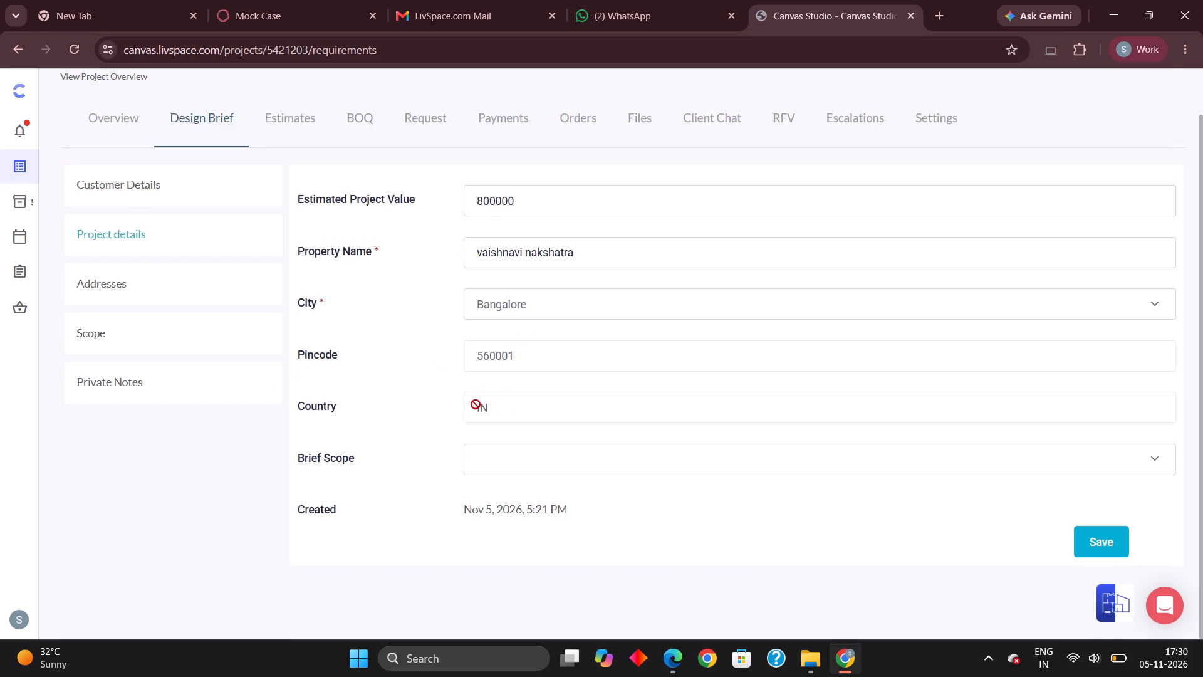
{"action": "left_click", "coordinate": [503, 459]}
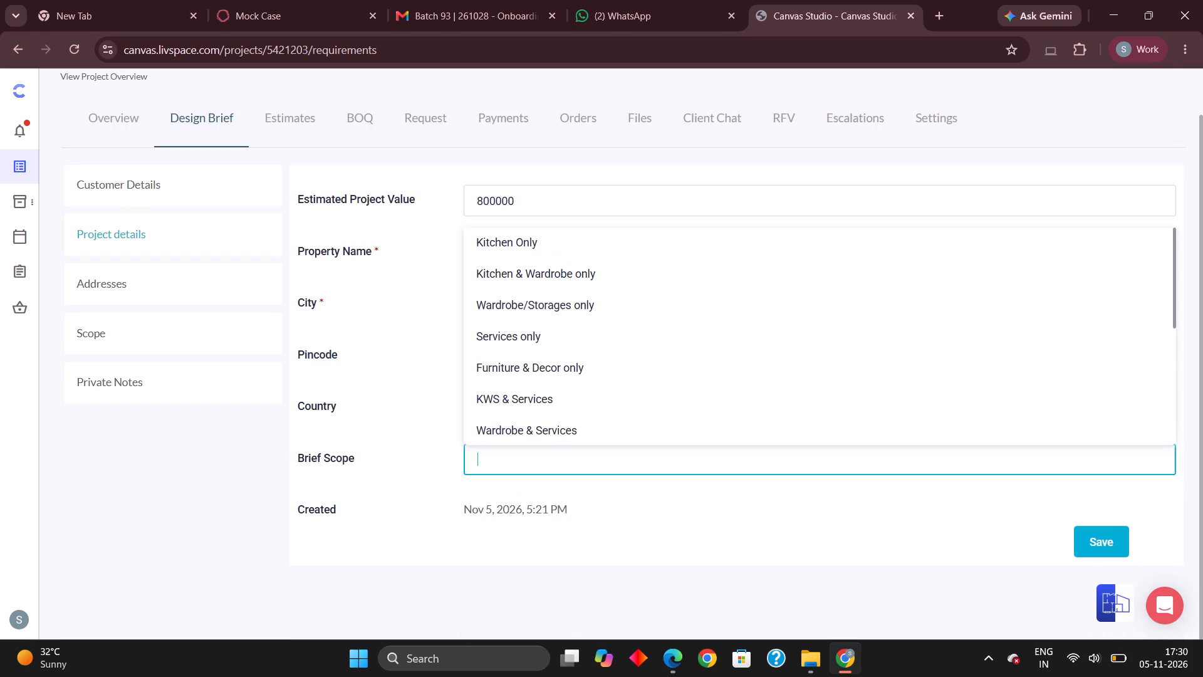
{"action": "left_click", "coordinate": [379, 438]}
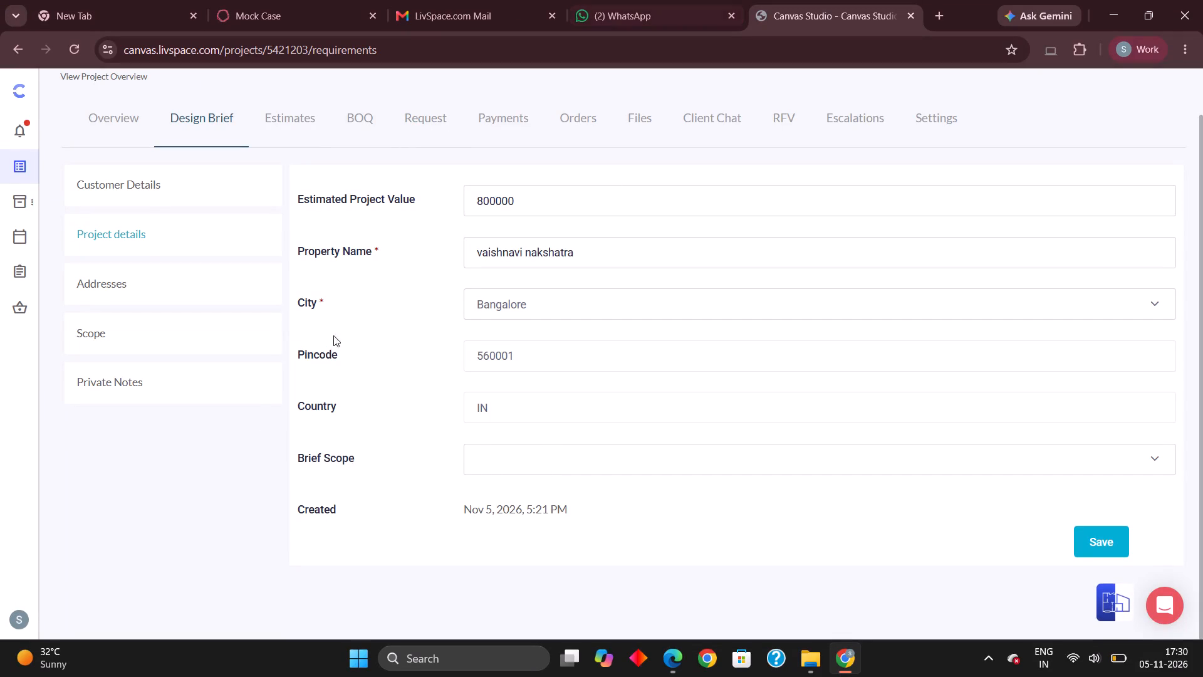
{"action": "left_click", "coordinate": [508, 410]}
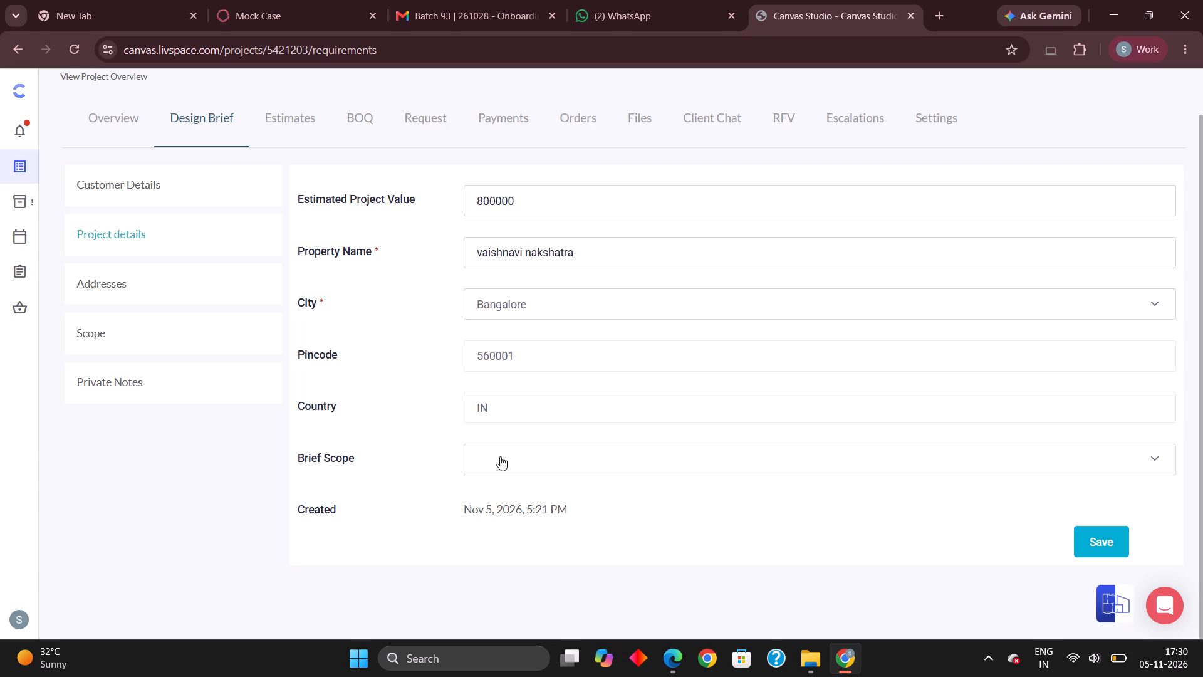
{"action": "left_click", "coordinate": [500, 456]}
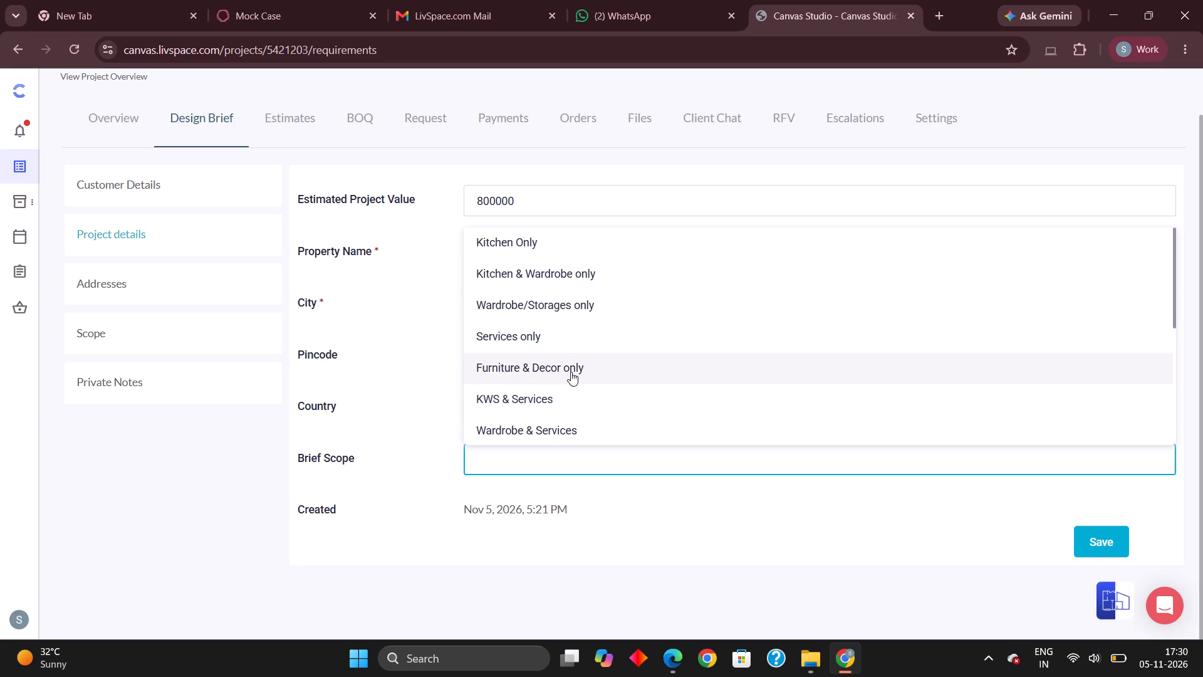
{"action": "left_click", "coordinate": [637, 533]}
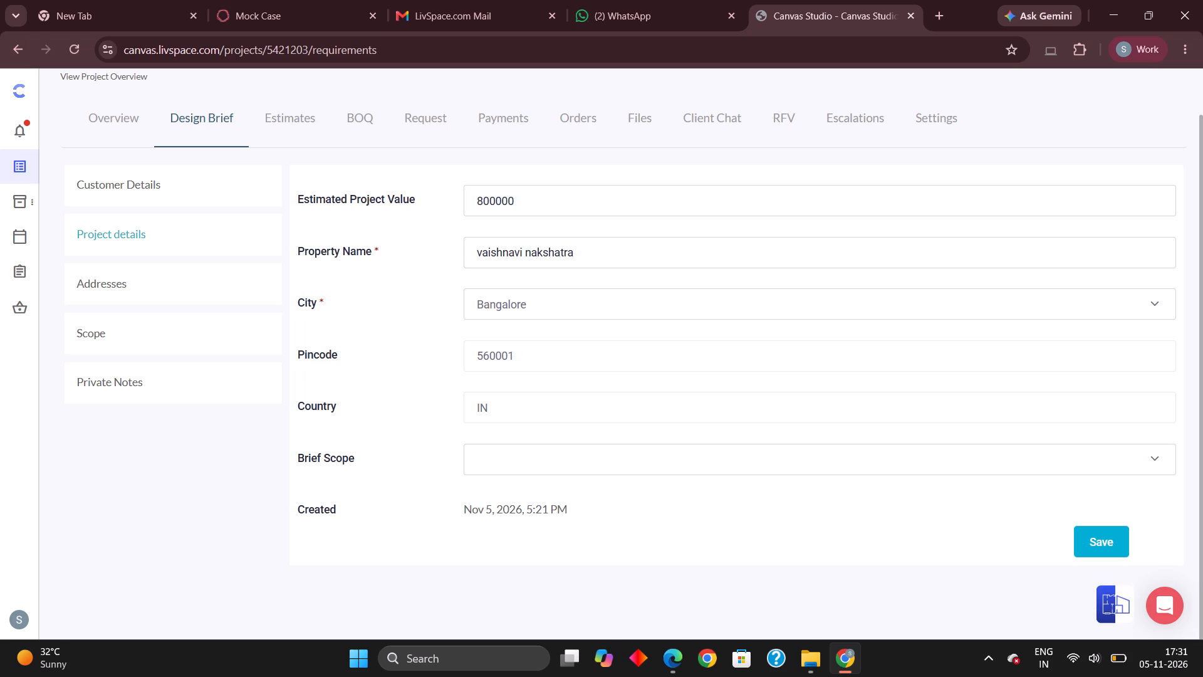
{"action": "left_click", "coordinate": [498, 414]}
Set the project's Brief Scope to Kitchen & Wardrobe only and save the project details.
{"action": "left_click", "coordinate": [501, 453]}
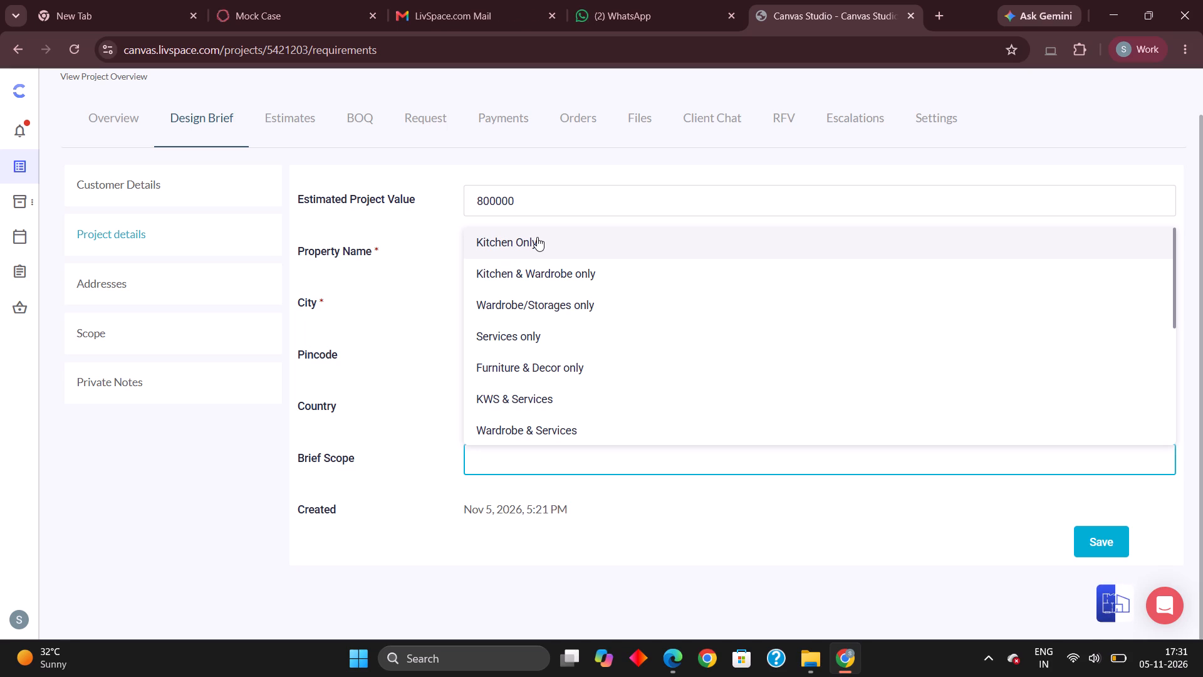
{"action": "left_click", "coordinate": [537, 237]}
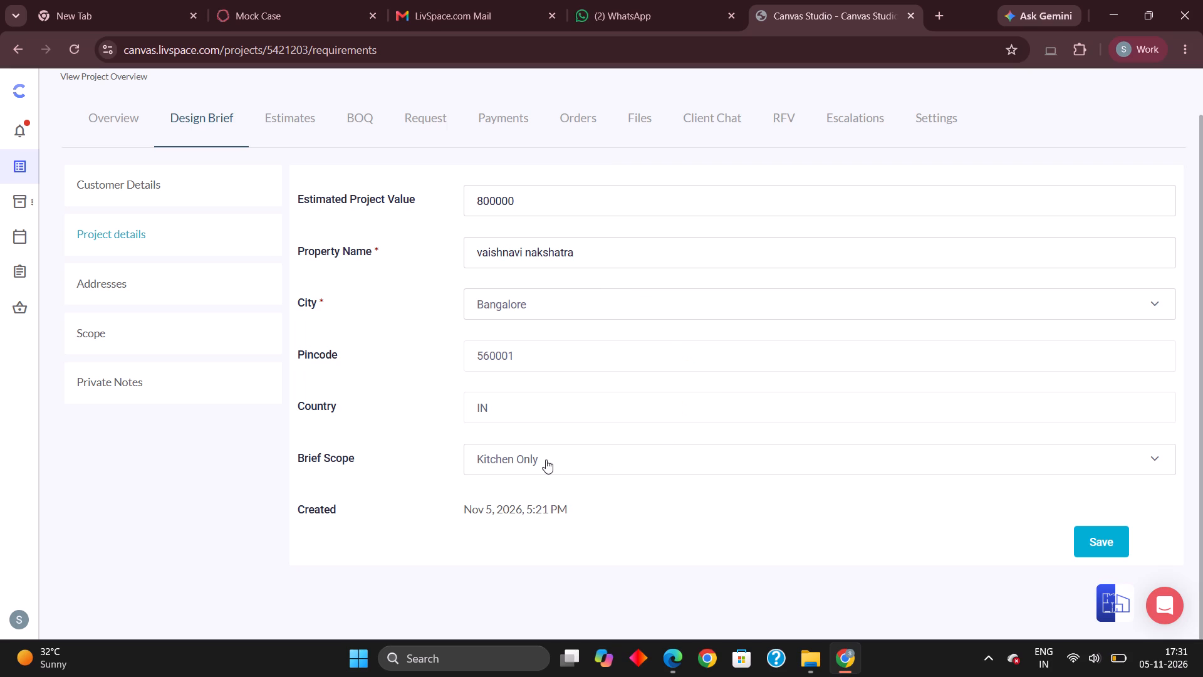
{"action": "left_click", "coordinate": [546, 459]}
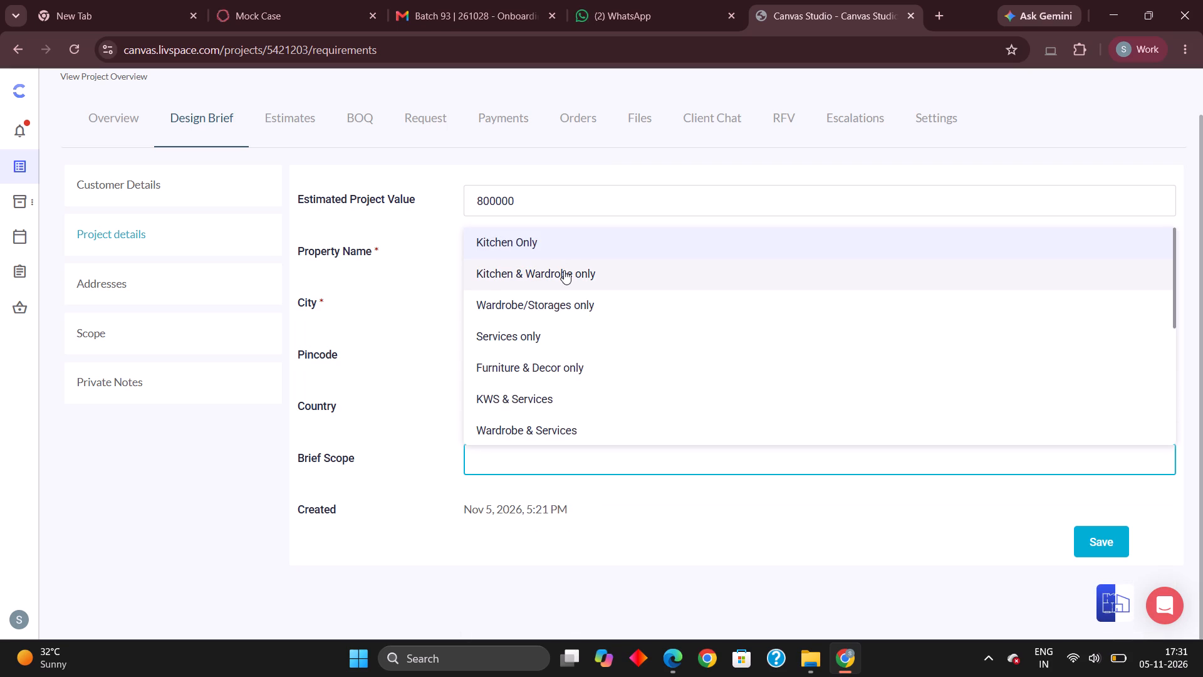
{"action": "left_click", "coordinate": [564, 270]}
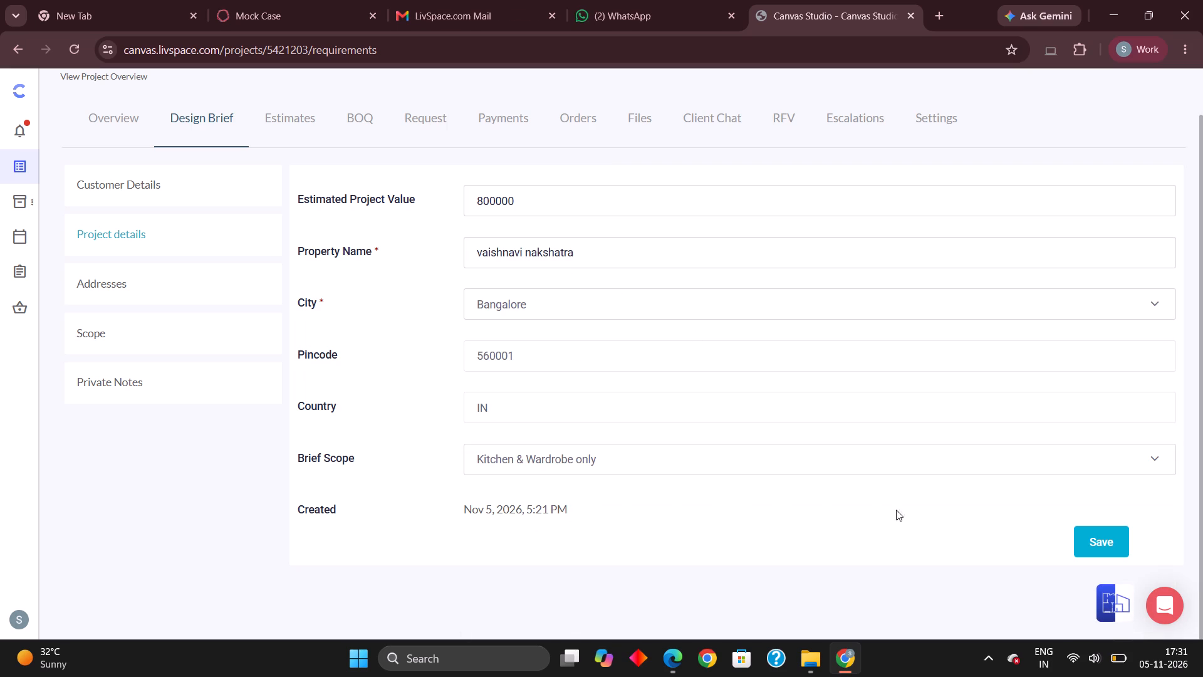
{"action": "left_click", "coordinate": [1108, 542]}
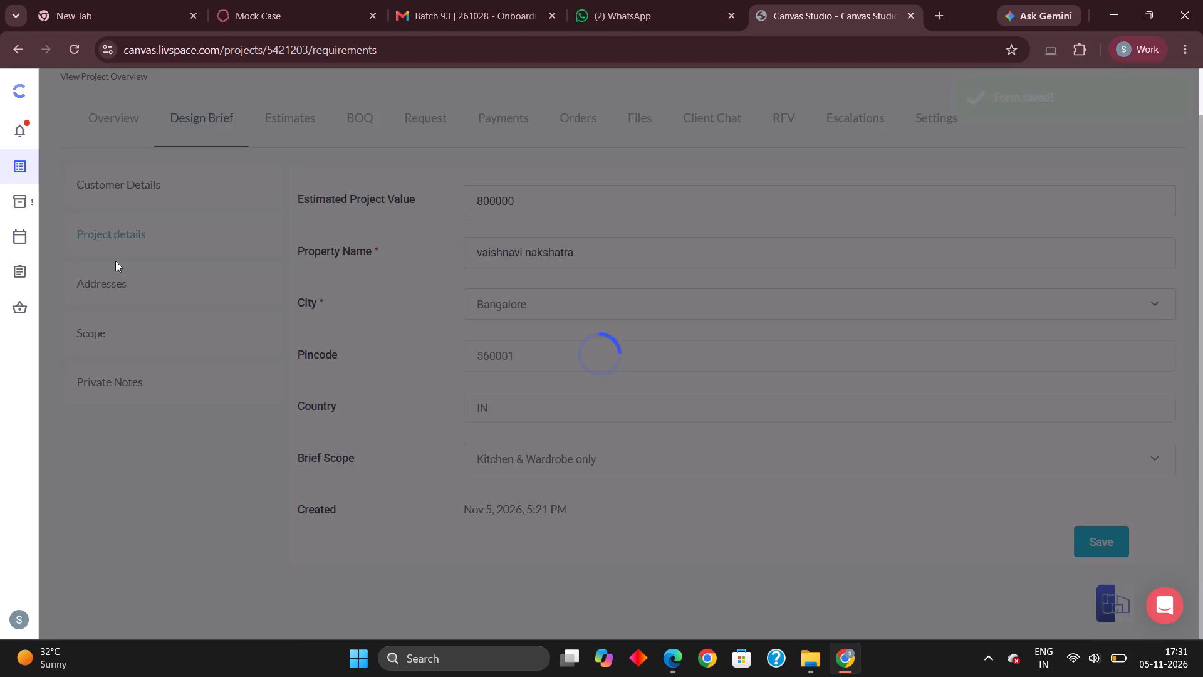
In the Design Brief's addresses, set the site address's Google Location to the site's locality in Thane West.
{"action": "left_click", "coordinate": [177, 281]}
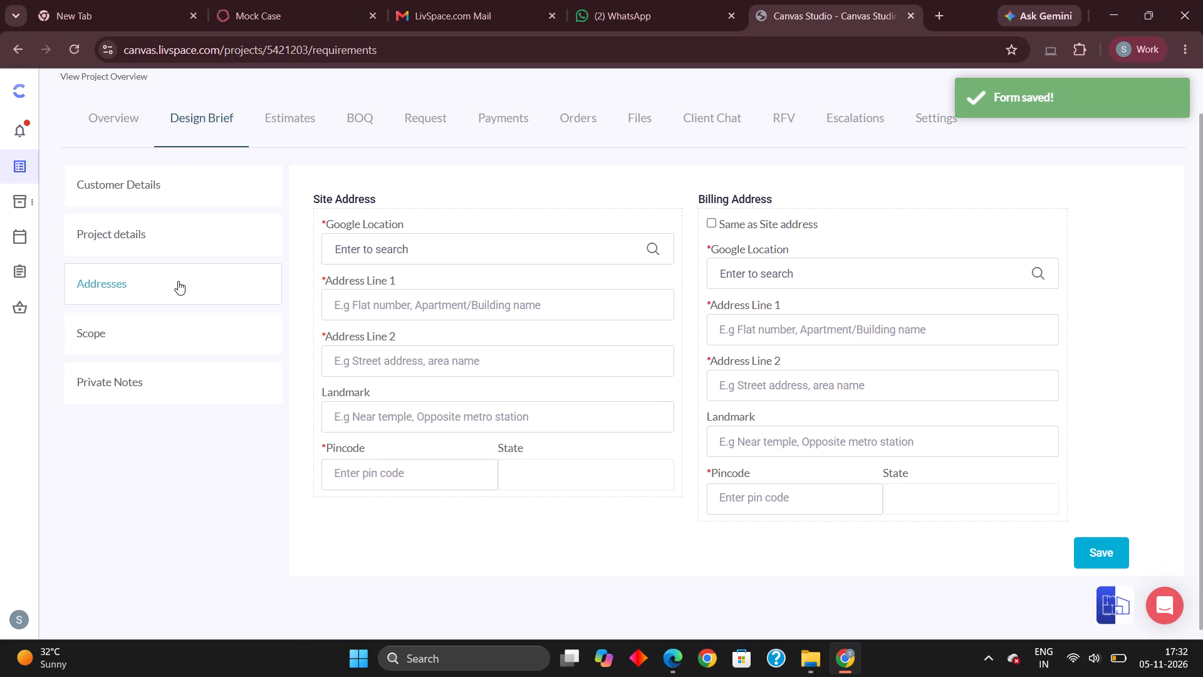
{"action": "left_click", "coordinate": [417, 241]}
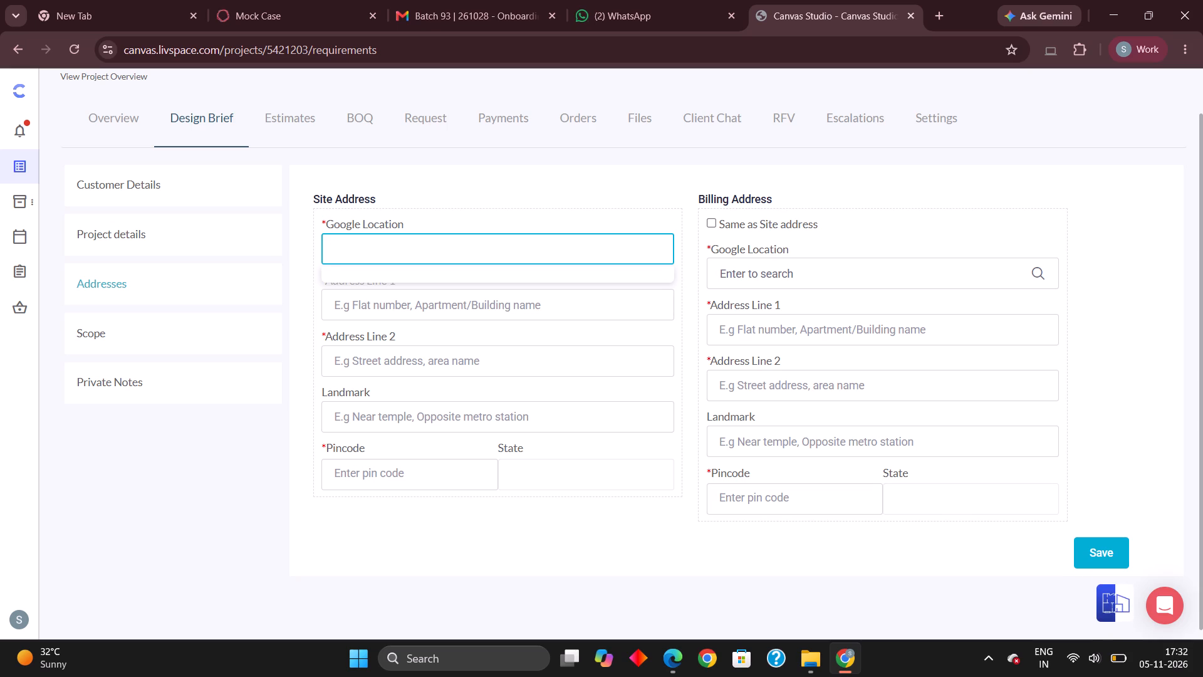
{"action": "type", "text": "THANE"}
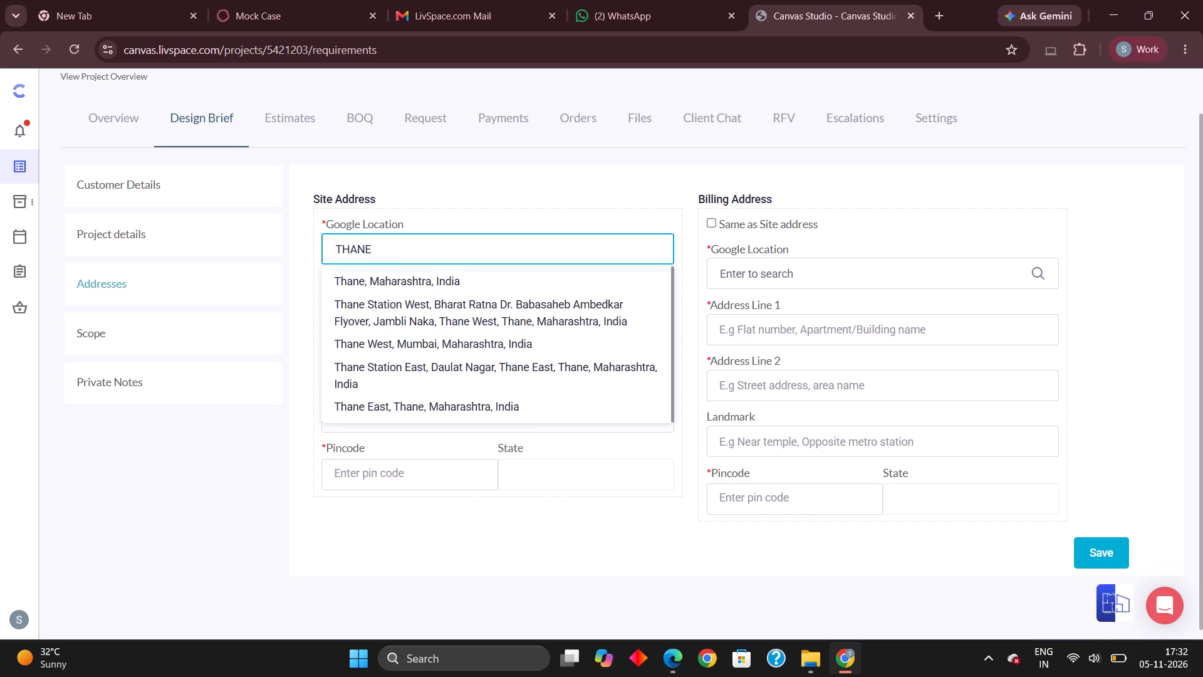
{"action": "left_click", "coordinate": [405, 278]}
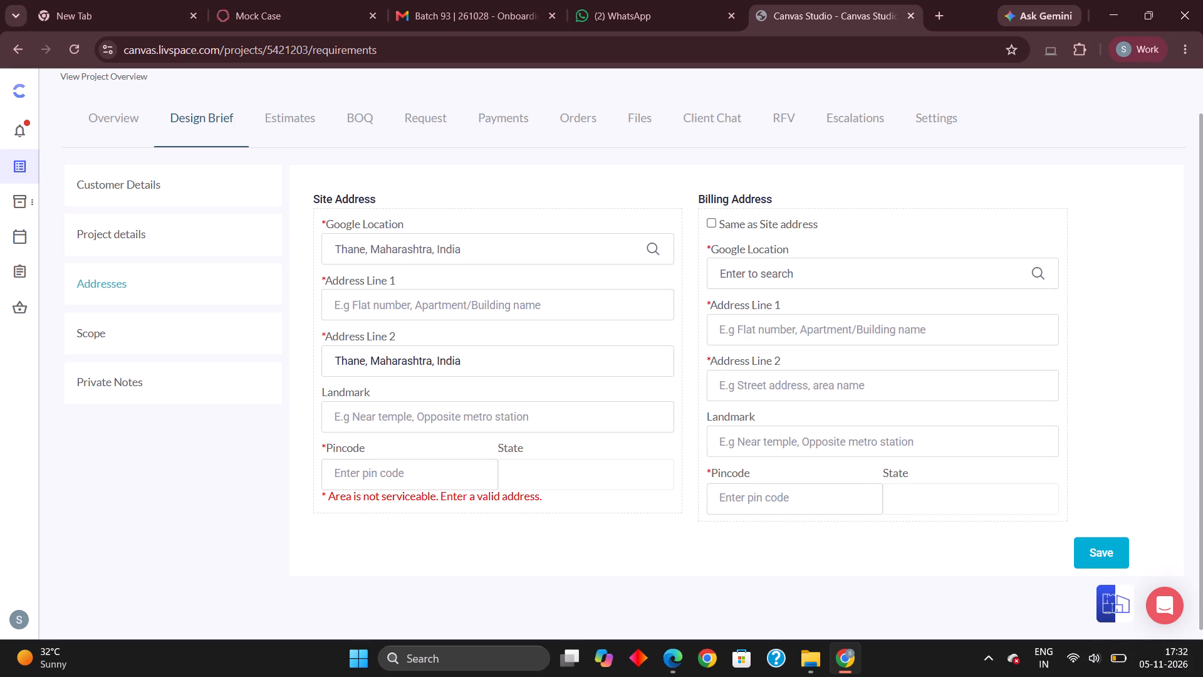
{"action": "left_click", "coordinate": [382, 311]}
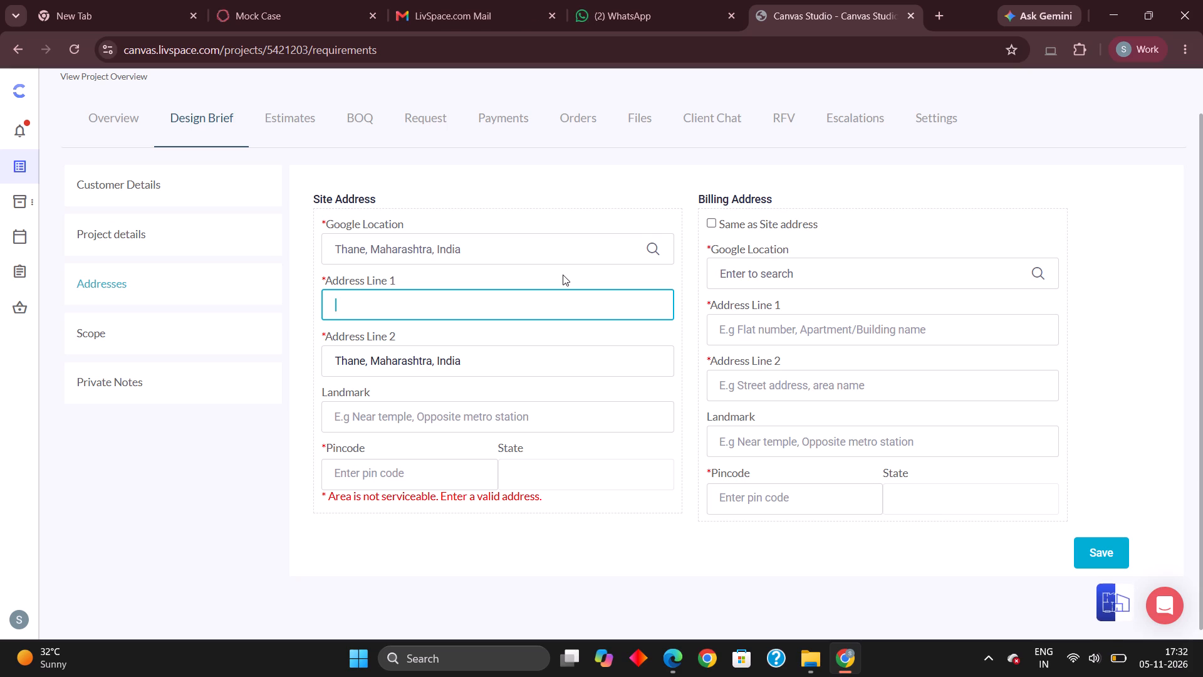
{"action": "left_click", "coordinate": [544, 256]}
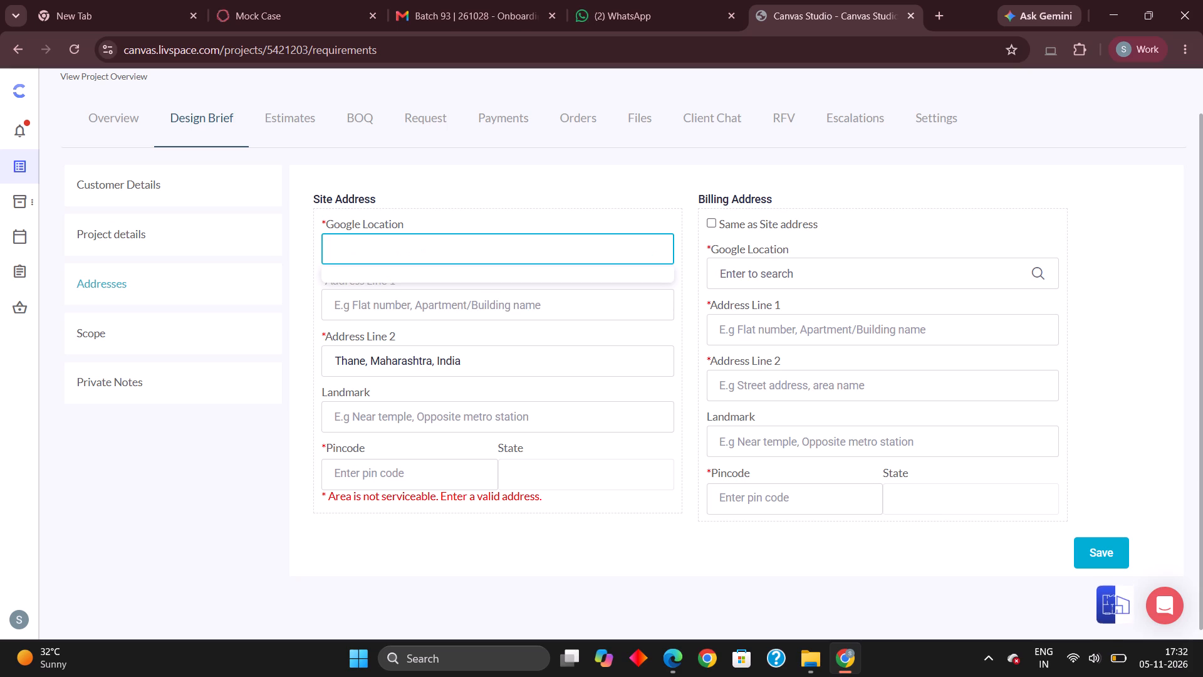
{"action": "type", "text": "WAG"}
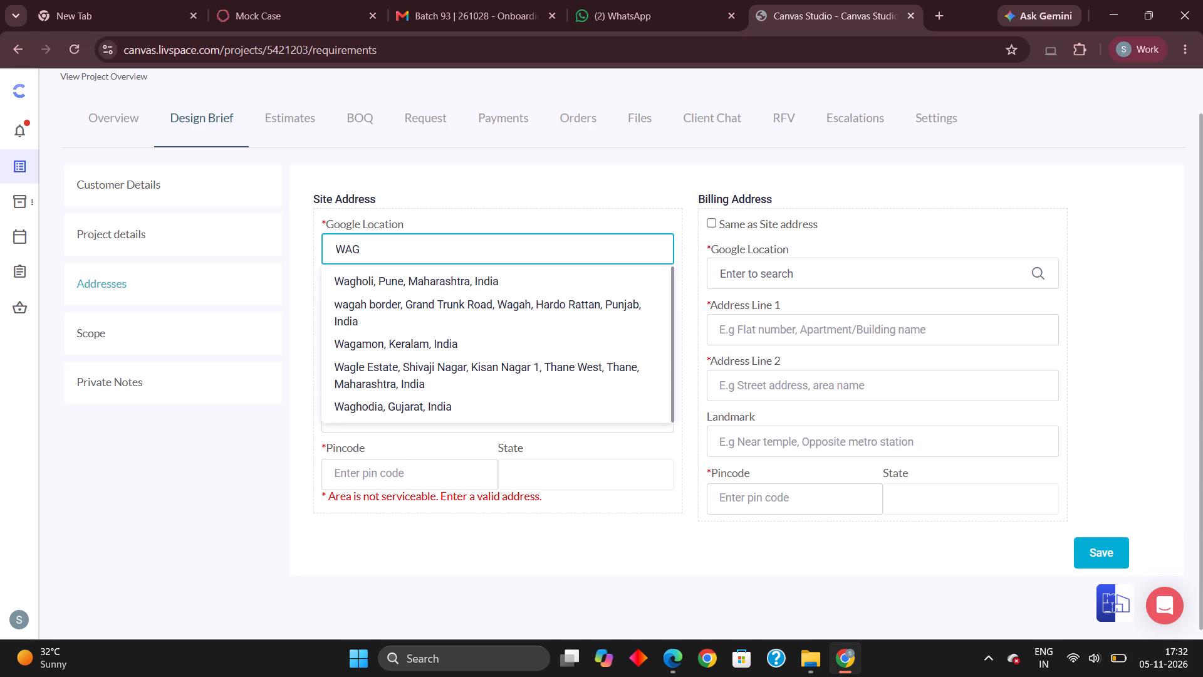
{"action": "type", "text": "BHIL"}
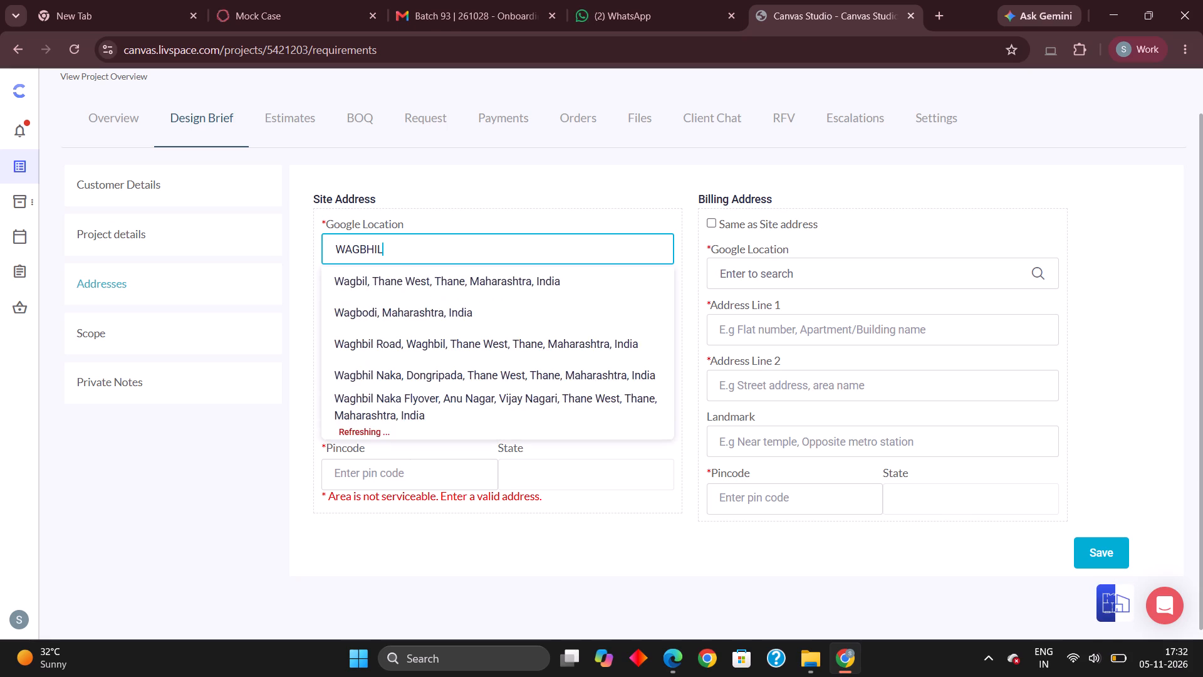
{"action": "left_click", "coordinate": [543, 281]}
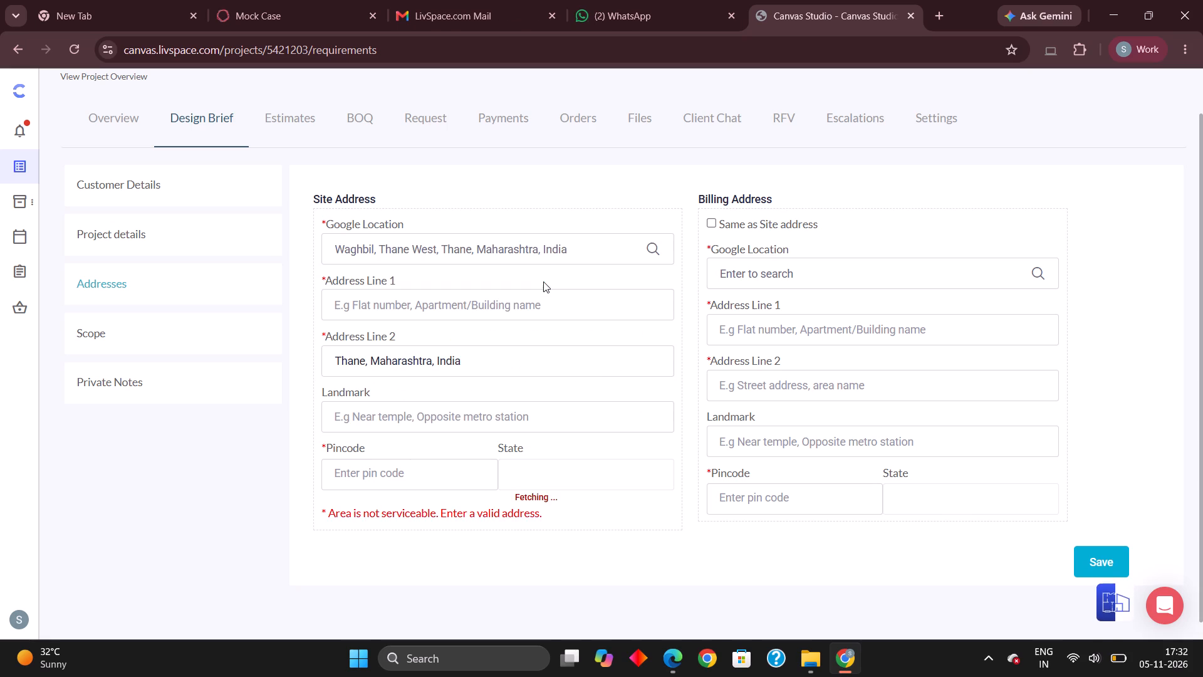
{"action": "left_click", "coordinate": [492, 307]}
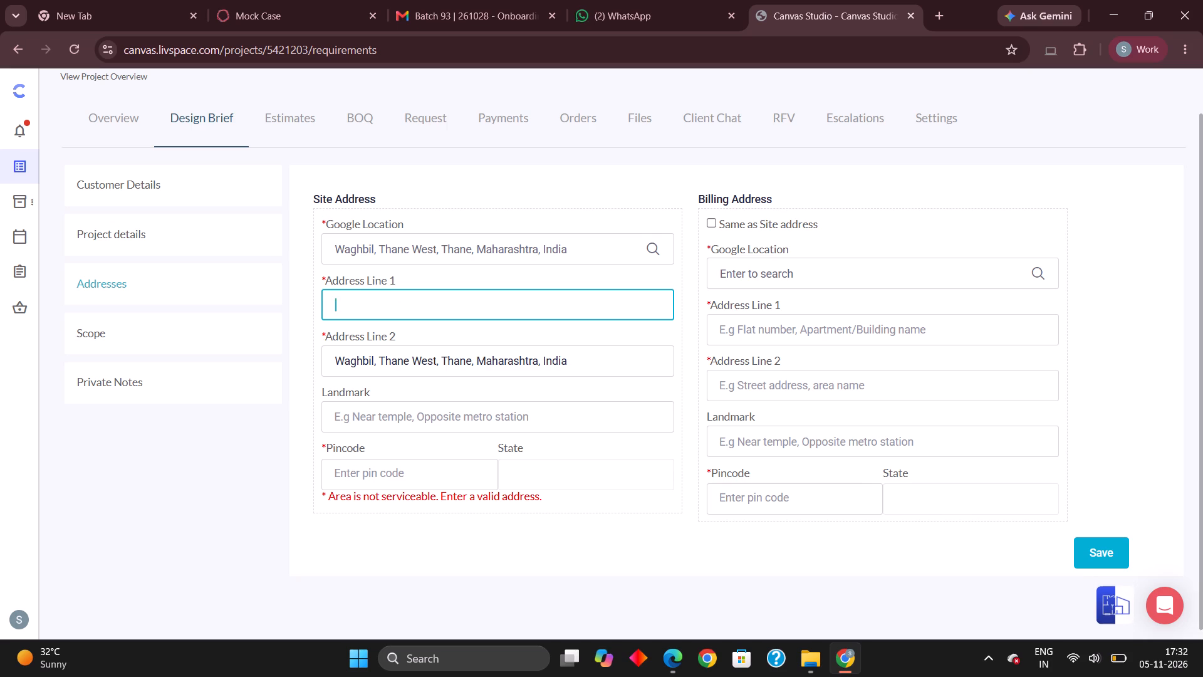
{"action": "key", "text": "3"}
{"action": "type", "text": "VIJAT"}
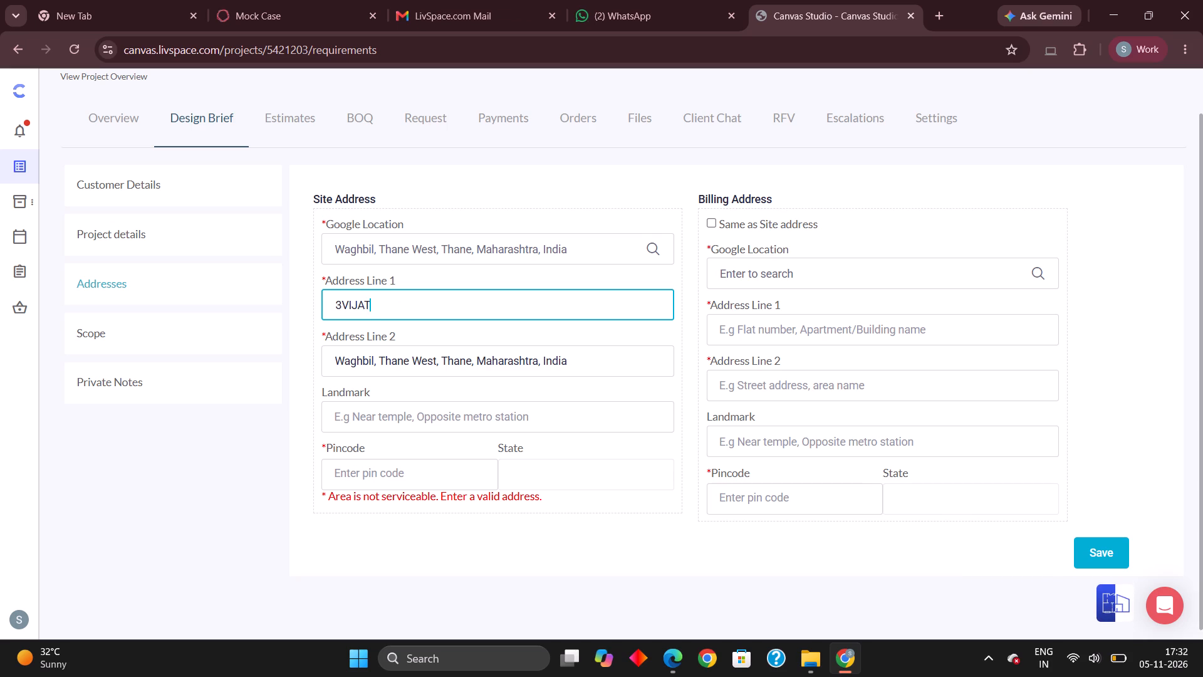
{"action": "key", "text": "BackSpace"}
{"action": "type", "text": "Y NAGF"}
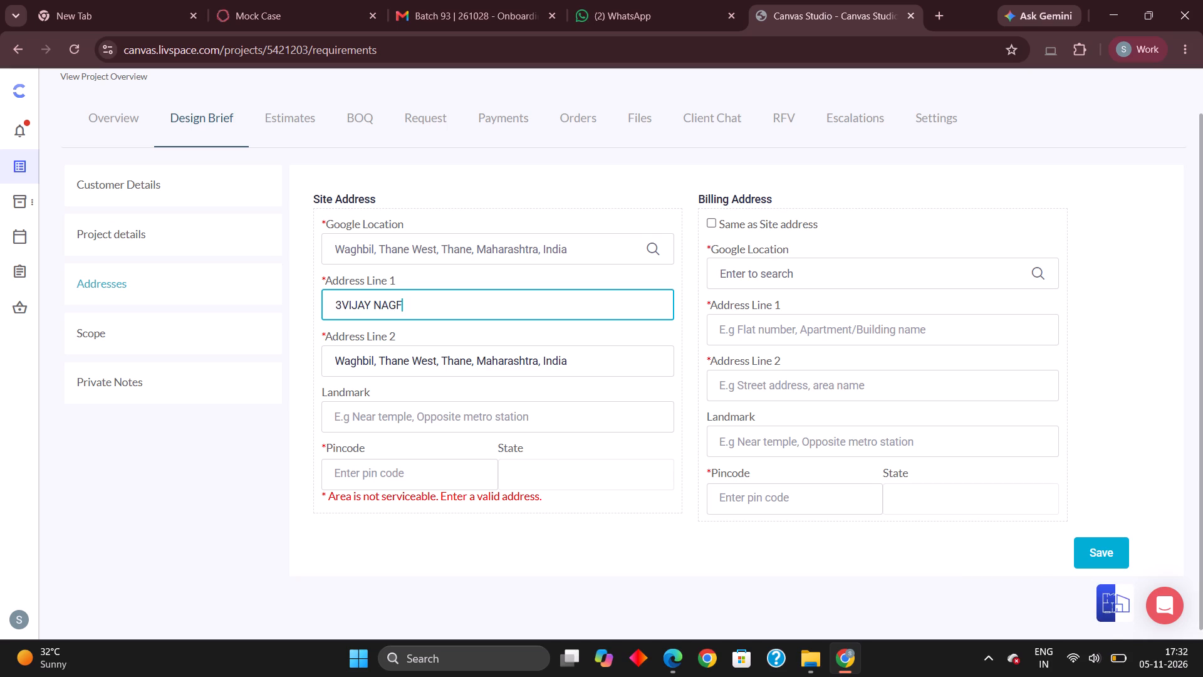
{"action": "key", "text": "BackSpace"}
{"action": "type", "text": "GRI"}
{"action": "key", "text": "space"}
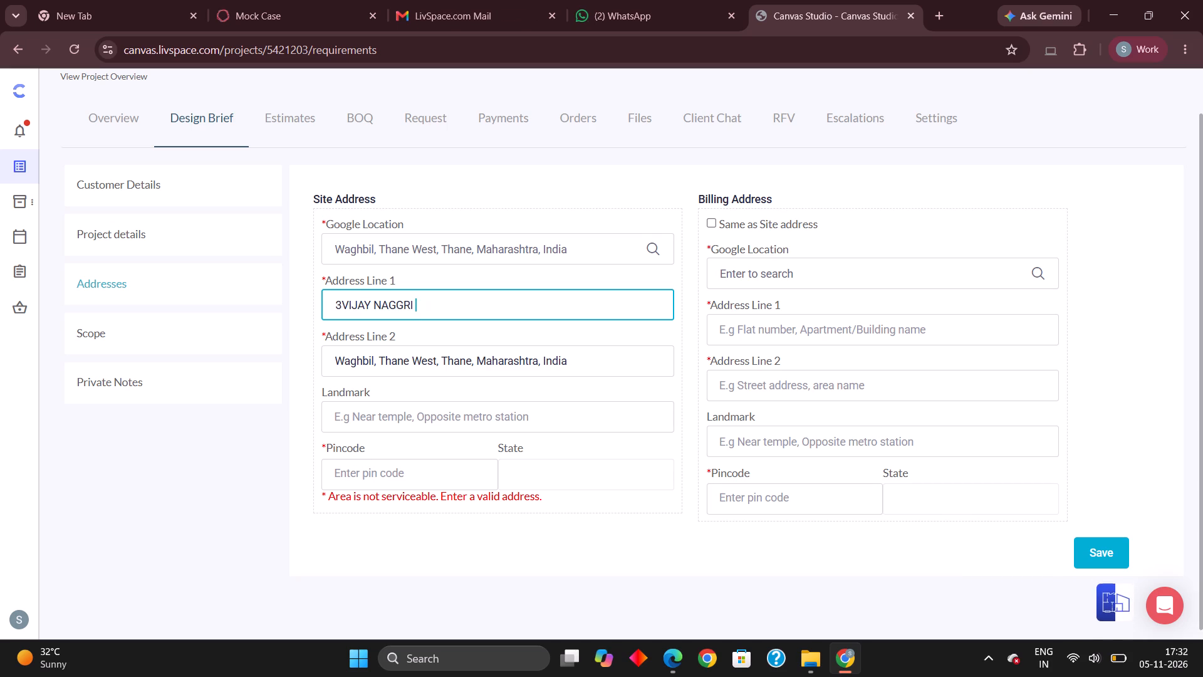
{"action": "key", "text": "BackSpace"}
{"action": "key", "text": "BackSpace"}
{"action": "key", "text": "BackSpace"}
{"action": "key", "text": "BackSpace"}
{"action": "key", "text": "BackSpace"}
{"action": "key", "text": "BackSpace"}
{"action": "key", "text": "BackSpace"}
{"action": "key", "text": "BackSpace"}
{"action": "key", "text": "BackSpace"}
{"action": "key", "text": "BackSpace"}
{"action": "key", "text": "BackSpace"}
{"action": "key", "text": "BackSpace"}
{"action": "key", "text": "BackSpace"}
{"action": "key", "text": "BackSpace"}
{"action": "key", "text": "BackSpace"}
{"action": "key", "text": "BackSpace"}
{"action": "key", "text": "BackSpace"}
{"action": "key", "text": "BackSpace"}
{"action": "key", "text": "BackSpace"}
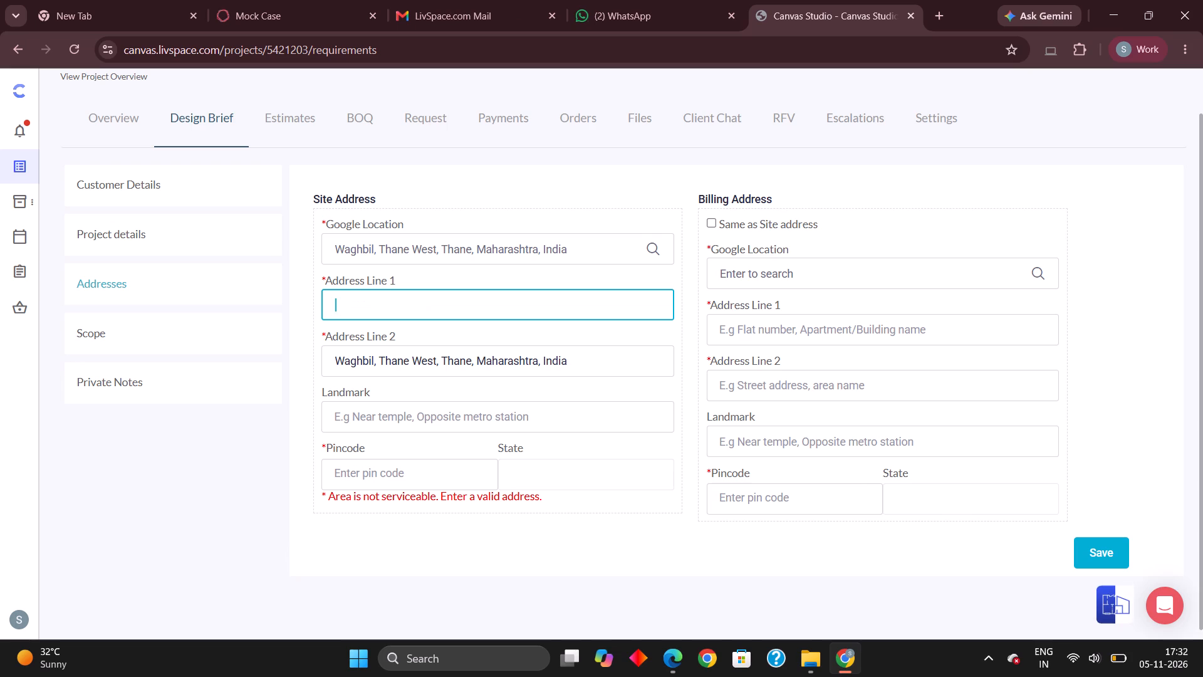
Enter the building name and unit number in Address Line 1 of the site address.
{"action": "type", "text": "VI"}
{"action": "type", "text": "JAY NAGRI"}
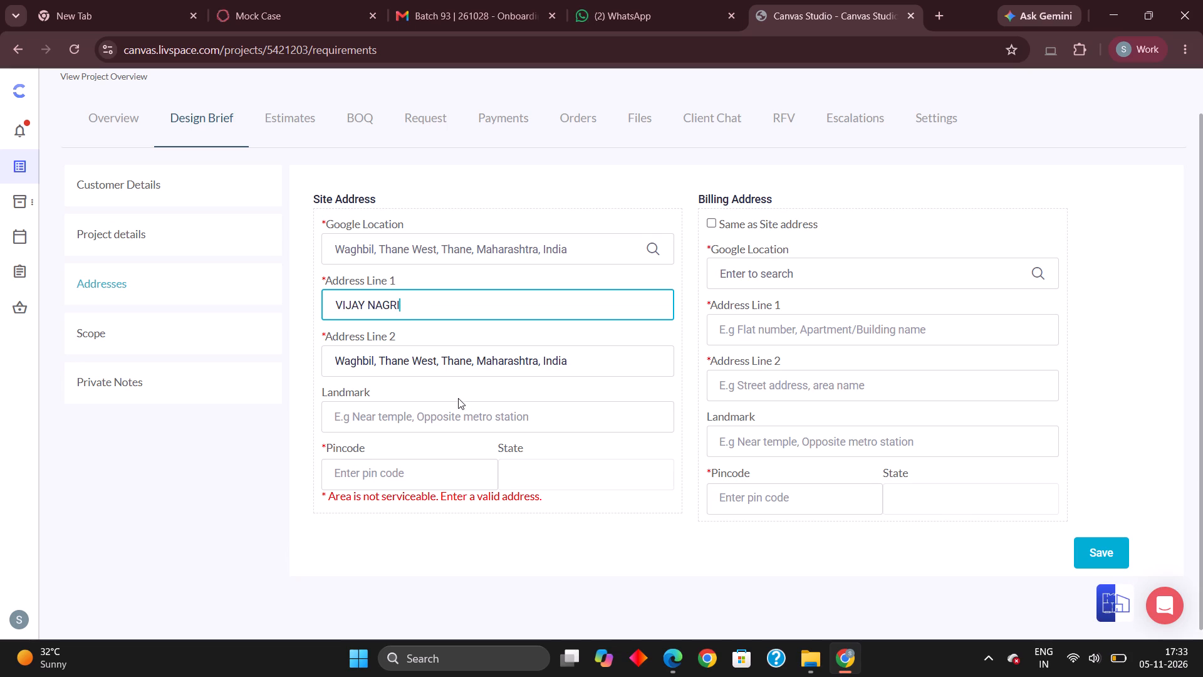
{"action": "left_click", "coordinate": [446, 304]}
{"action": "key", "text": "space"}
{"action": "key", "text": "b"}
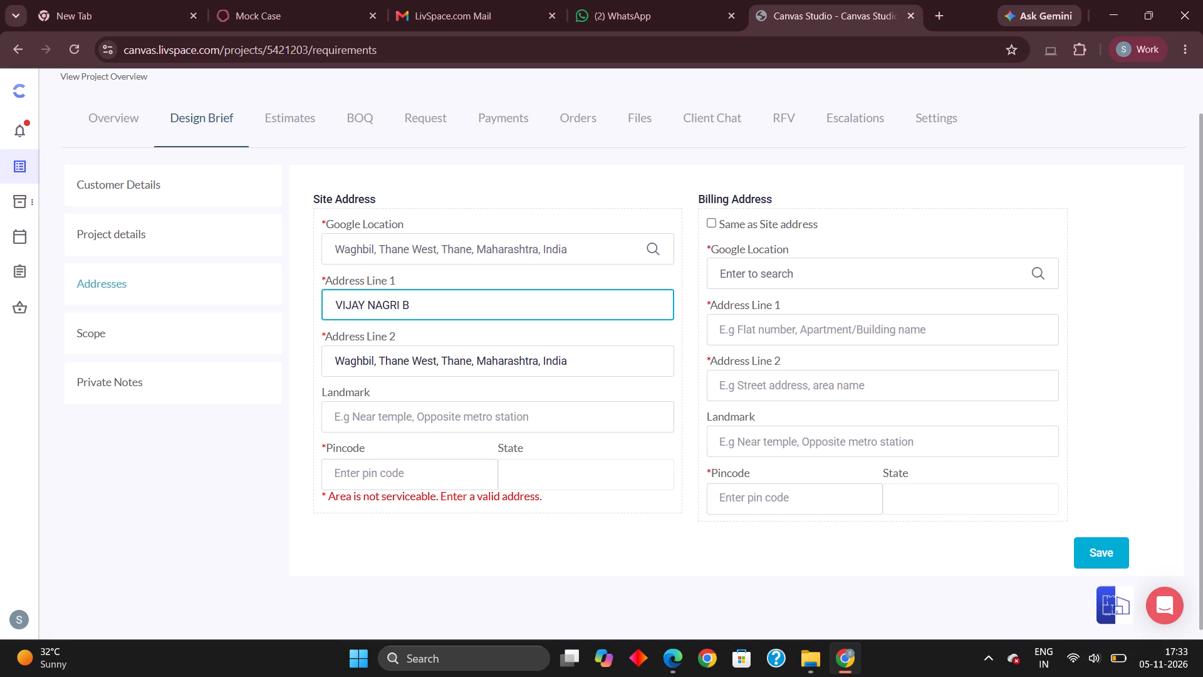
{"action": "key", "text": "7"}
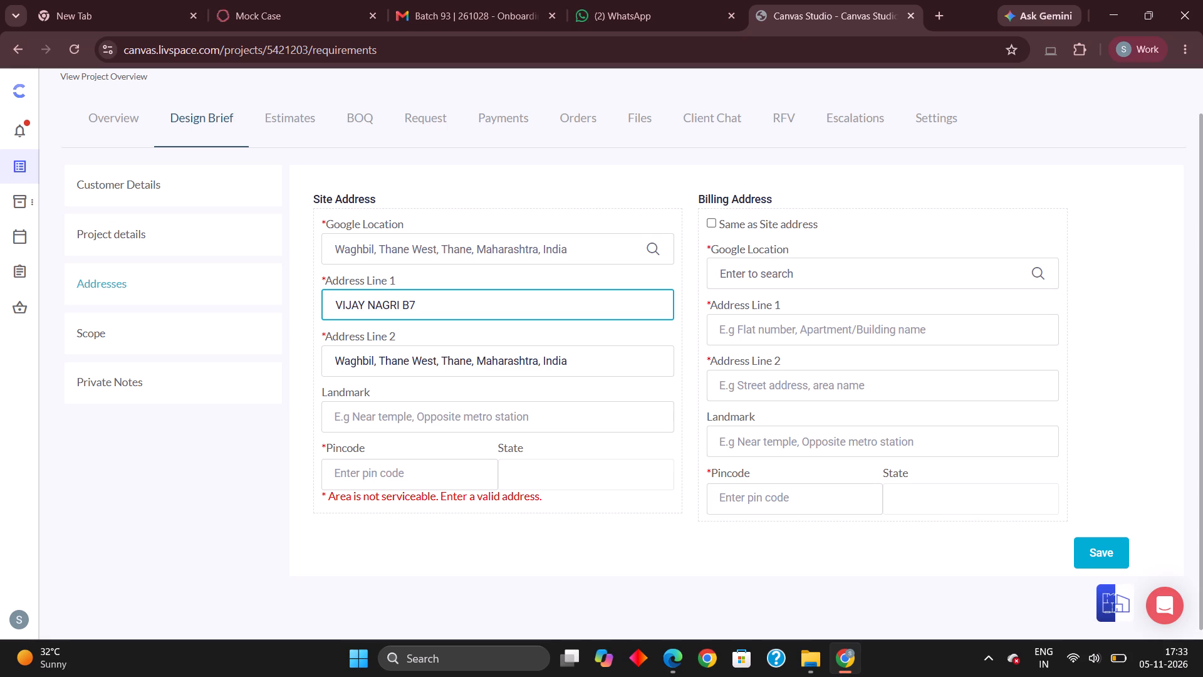
{"action": "left_click", "coordinate": [437, 417]}
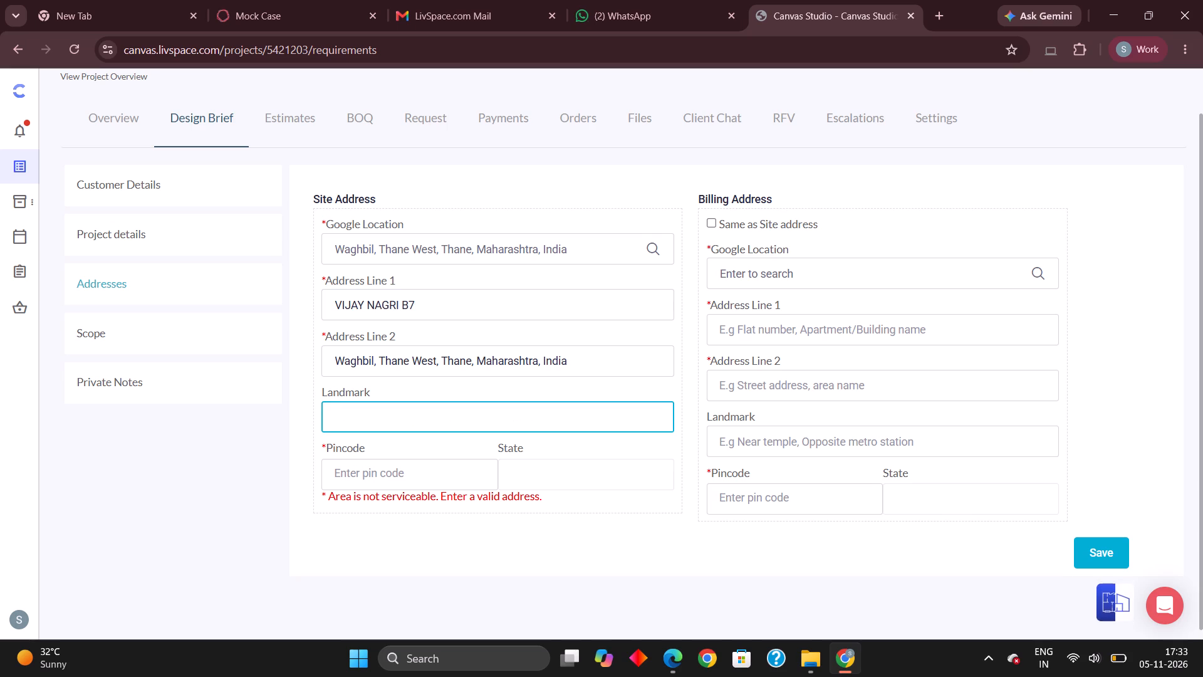
{"action": "left_click", "coordinate": [477, 391]}
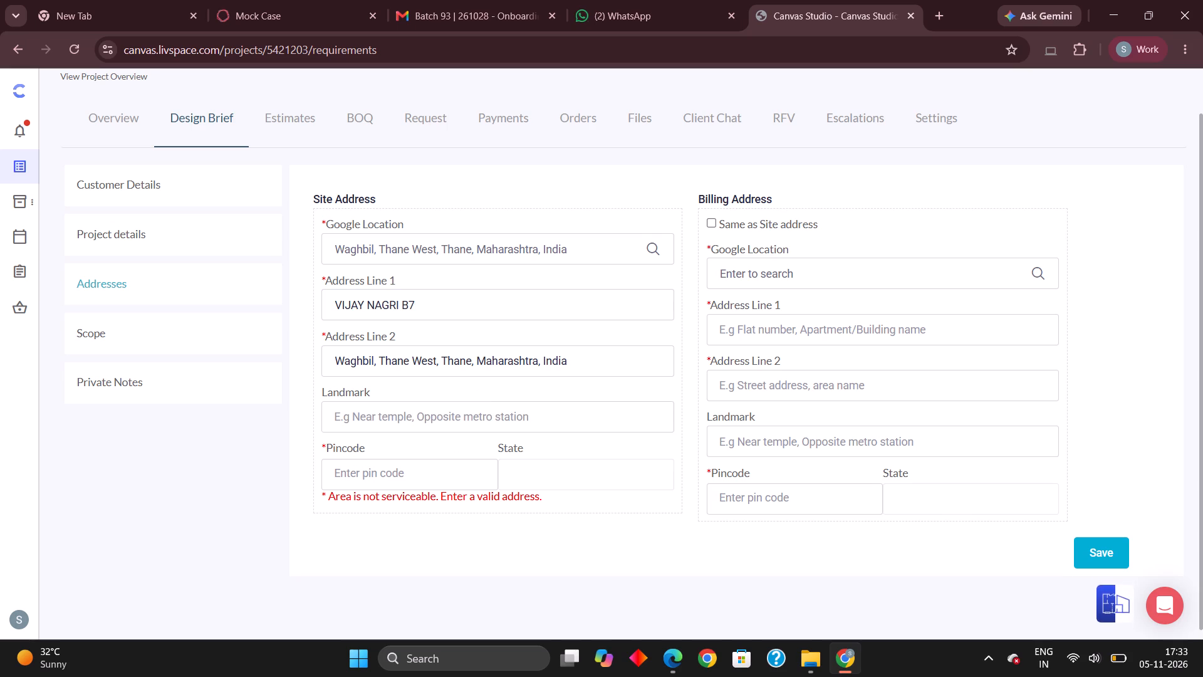
Enter the landmark that the building stands beside as the Landmark of the site address.
{"action": "left_click", "coordinate": [455, 422]}
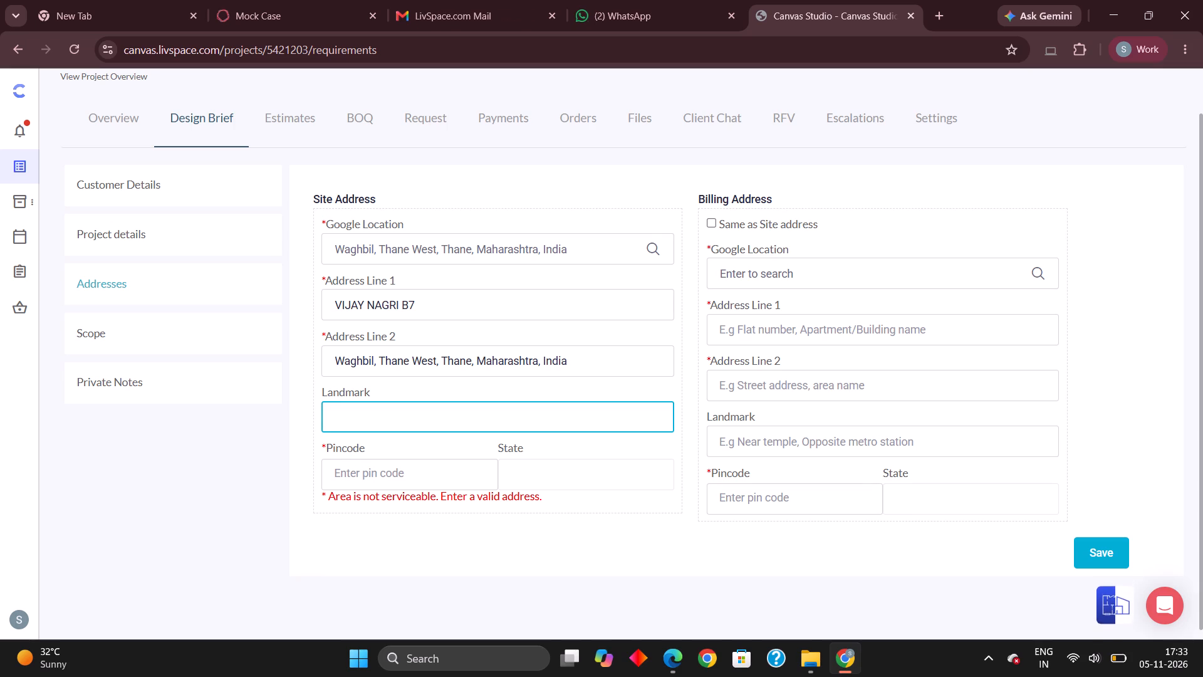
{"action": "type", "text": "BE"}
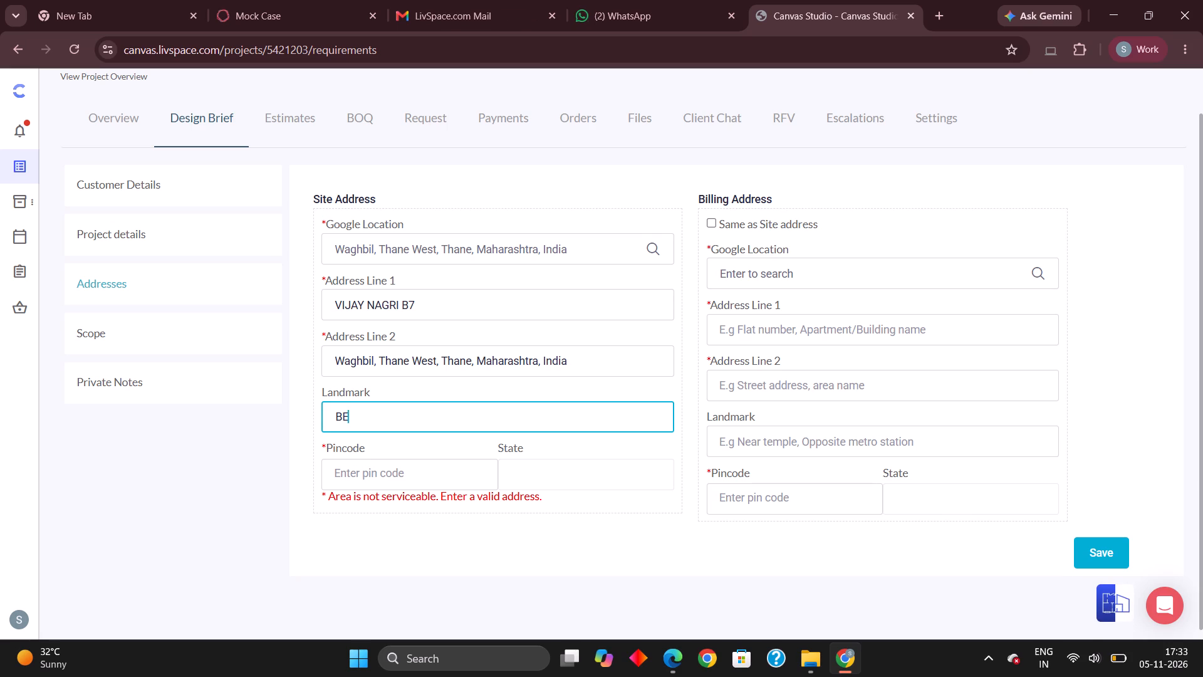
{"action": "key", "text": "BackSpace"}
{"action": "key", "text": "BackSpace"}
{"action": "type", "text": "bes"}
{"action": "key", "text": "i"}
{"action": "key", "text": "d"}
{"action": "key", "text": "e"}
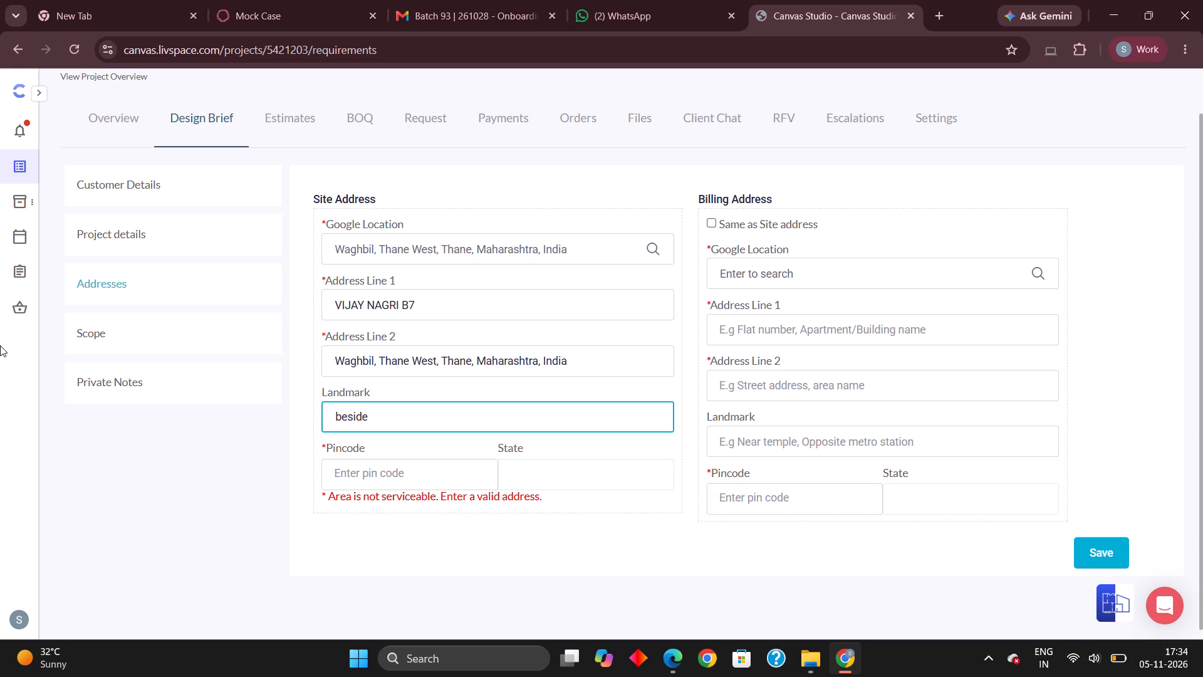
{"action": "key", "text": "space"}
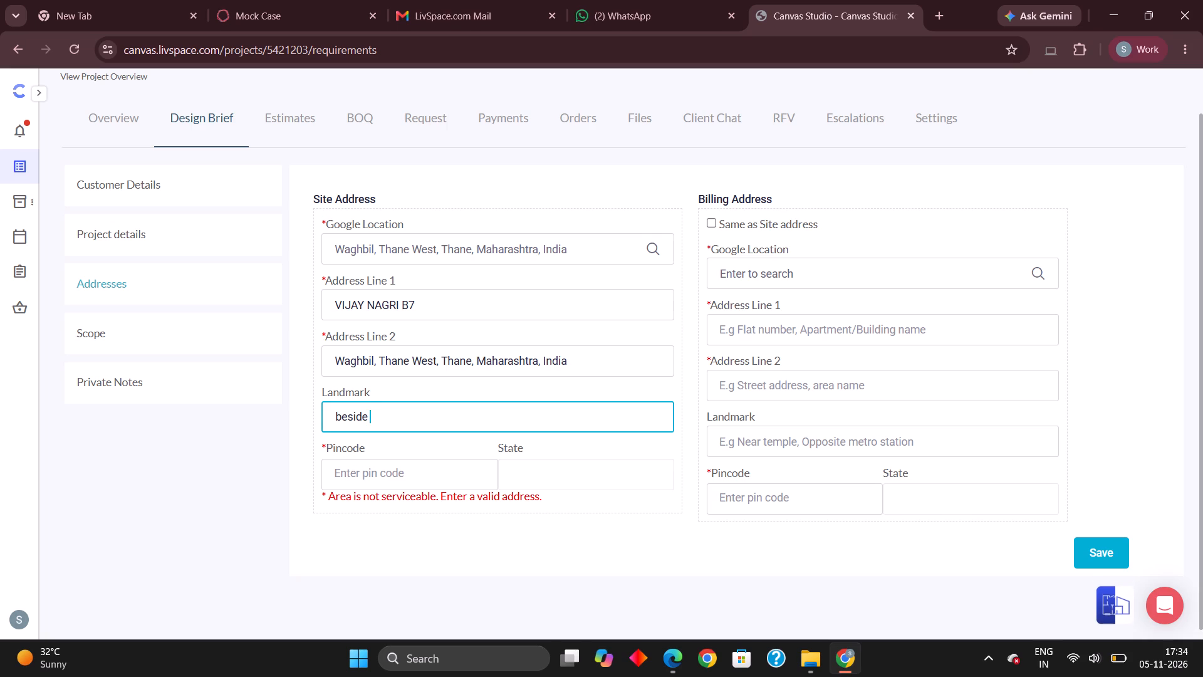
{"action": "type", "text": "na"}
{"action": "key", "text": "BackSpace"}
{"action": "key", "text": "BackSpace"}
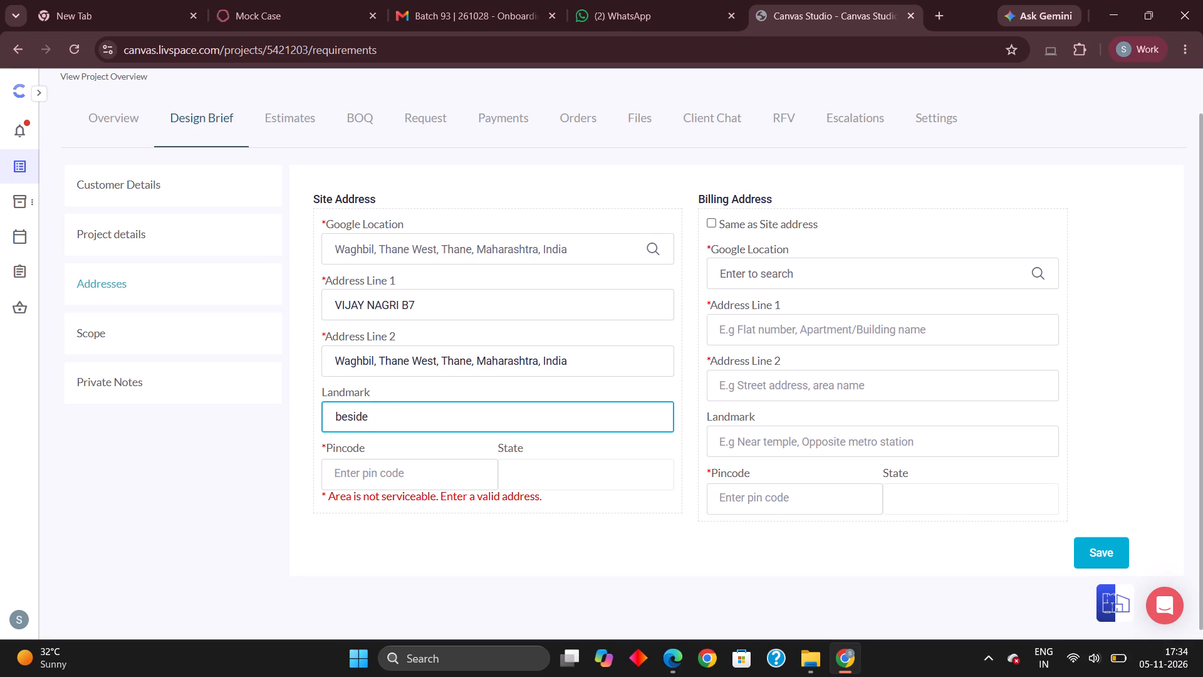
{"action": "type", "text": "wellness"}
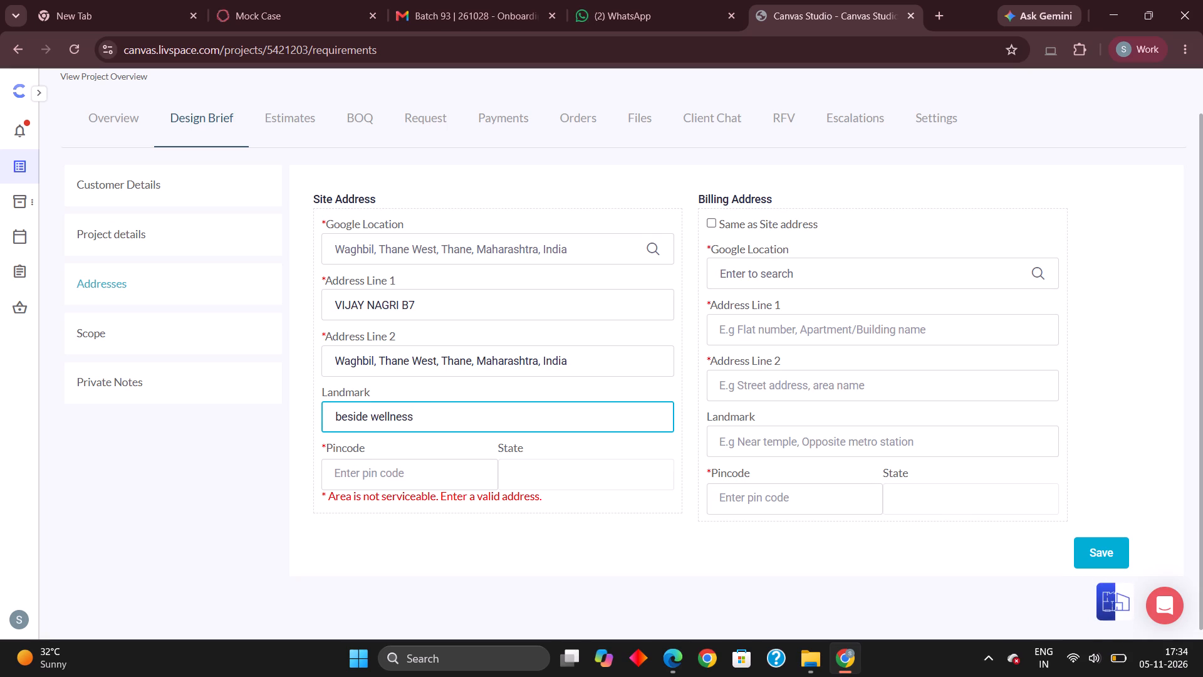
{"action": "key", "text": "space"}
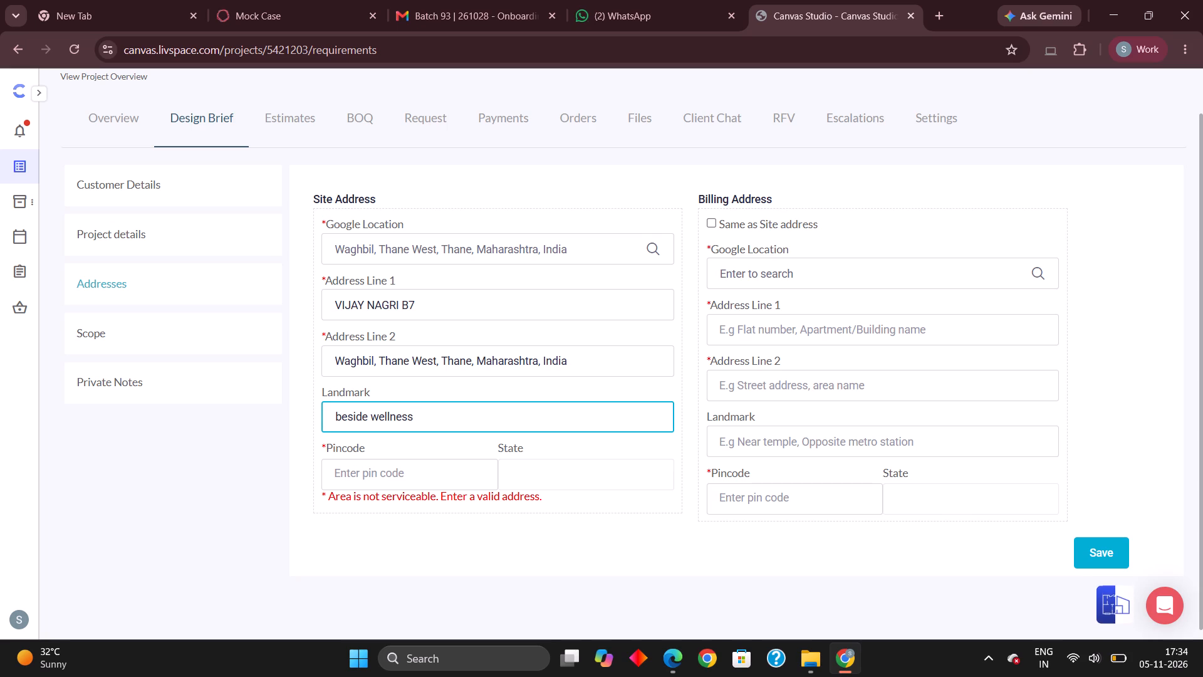
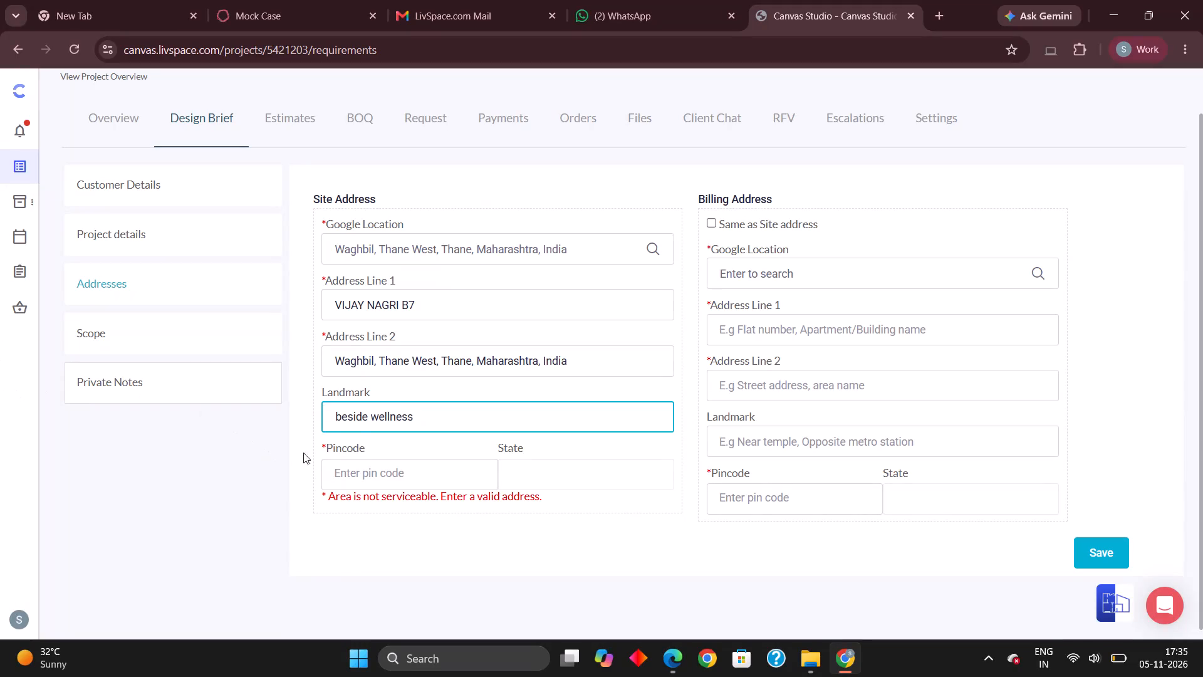
Complete the site address's Landmark entry by adding the missing last word of the landmark's name.
{"action": "left_click", "coordinate": [423, 421]}
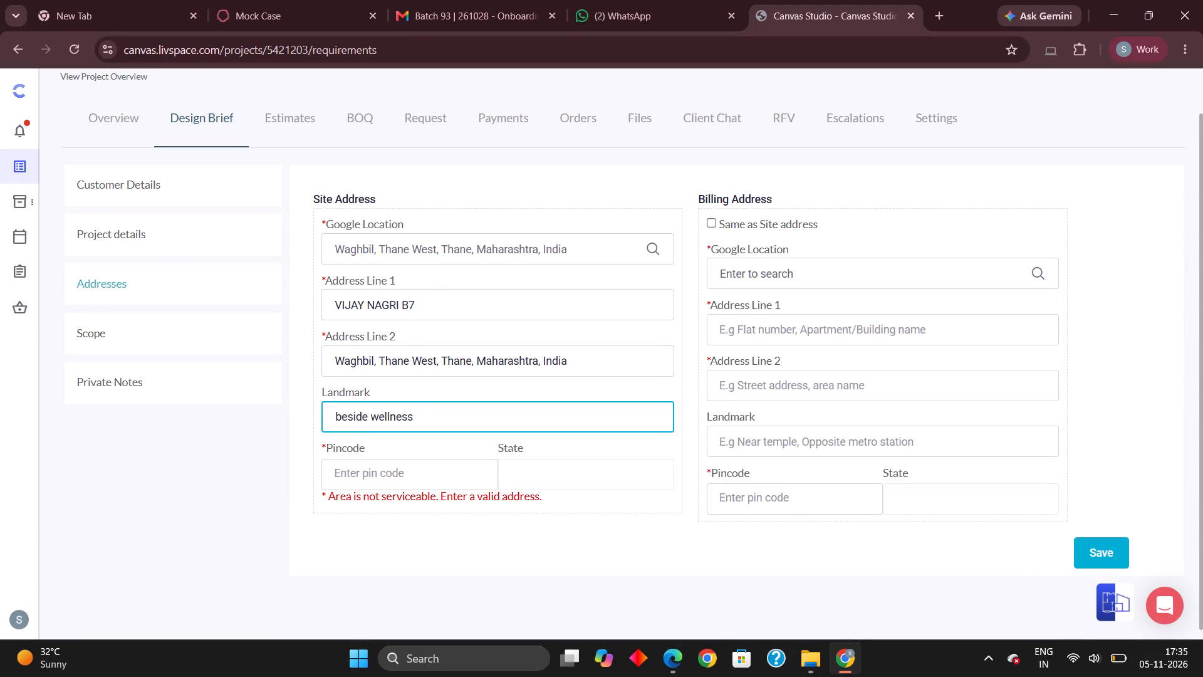
{"action": "type", "text": "forever"}
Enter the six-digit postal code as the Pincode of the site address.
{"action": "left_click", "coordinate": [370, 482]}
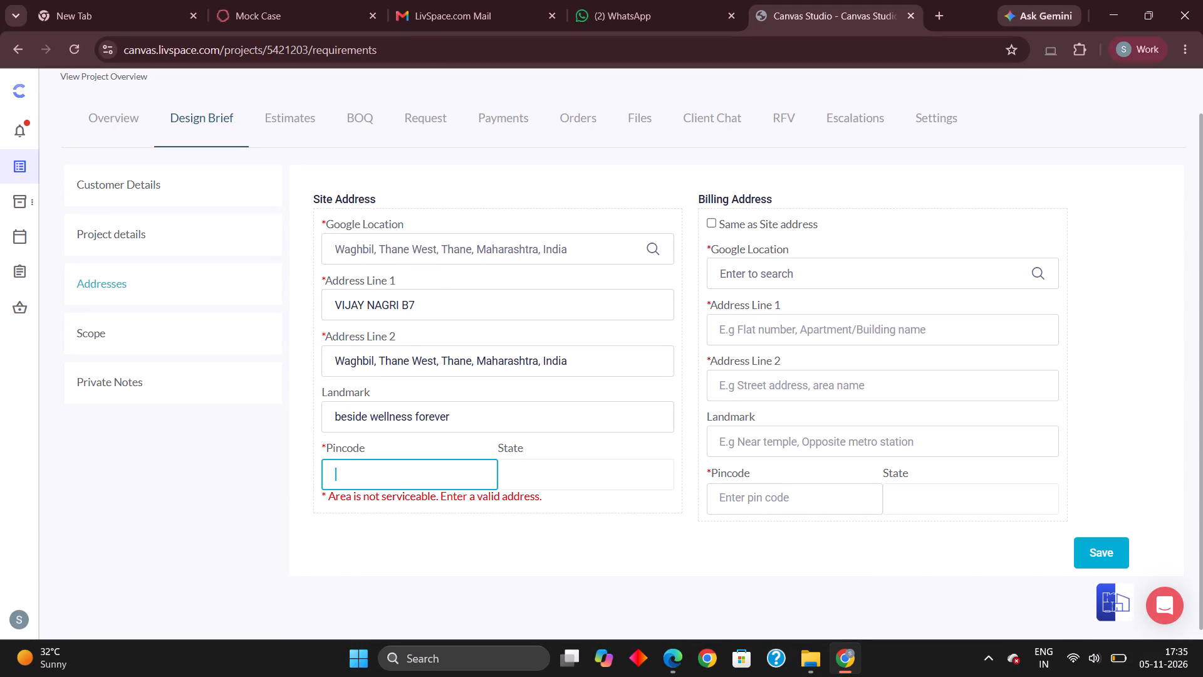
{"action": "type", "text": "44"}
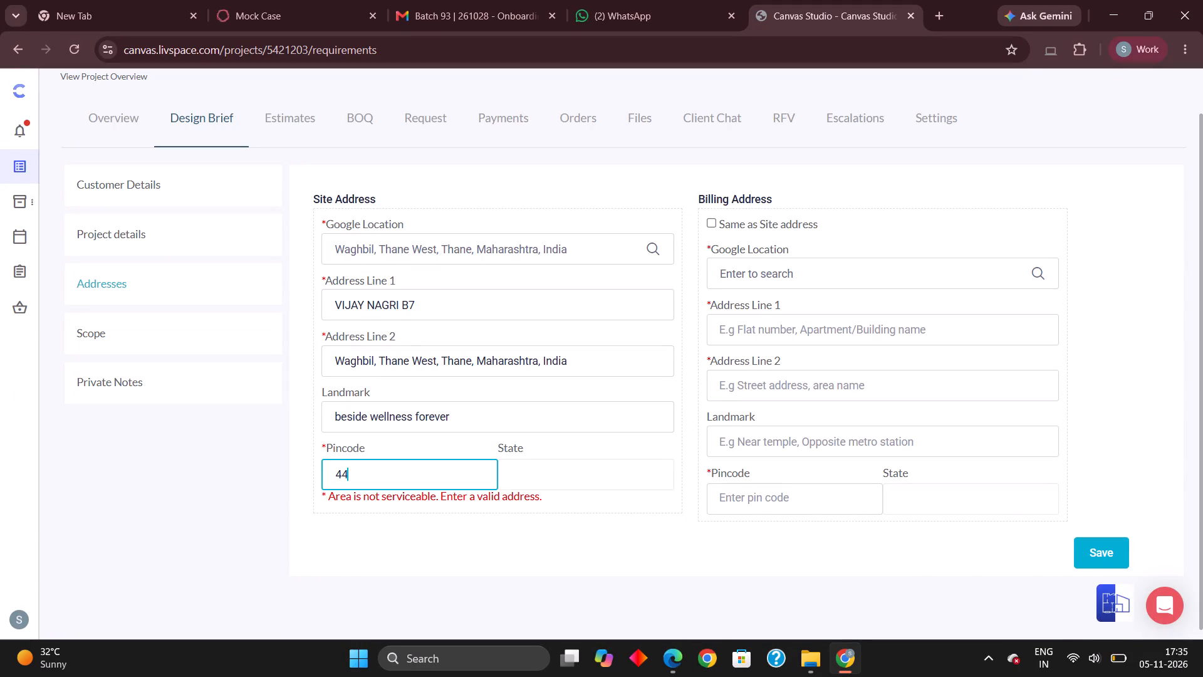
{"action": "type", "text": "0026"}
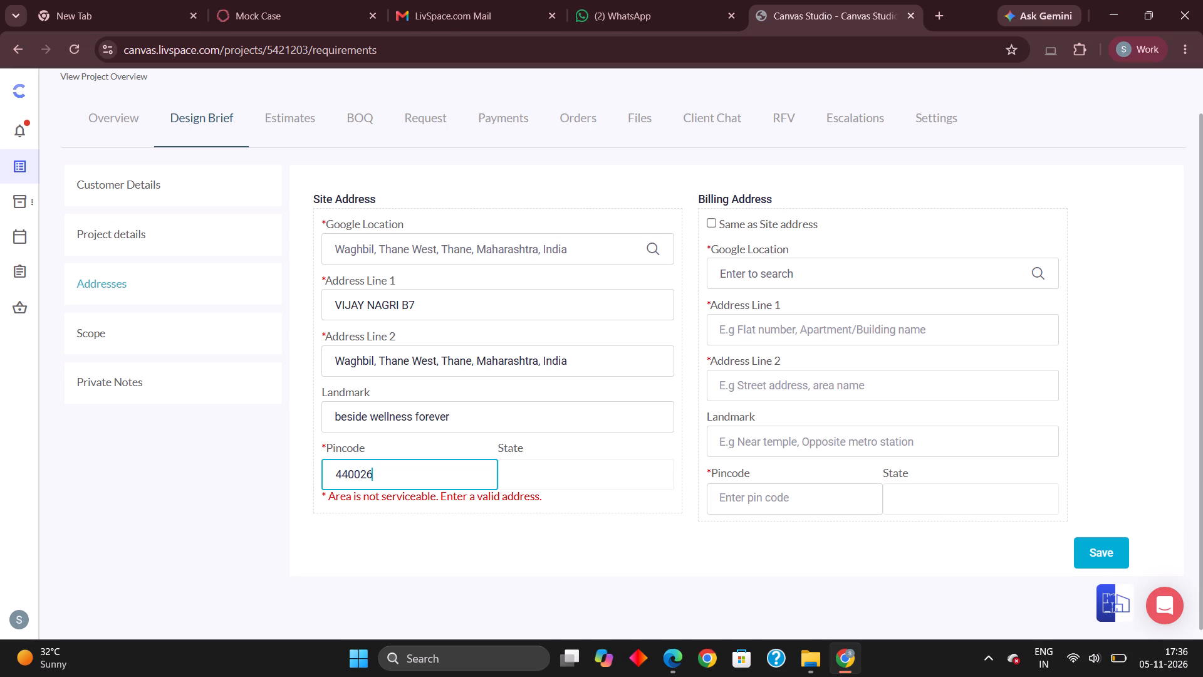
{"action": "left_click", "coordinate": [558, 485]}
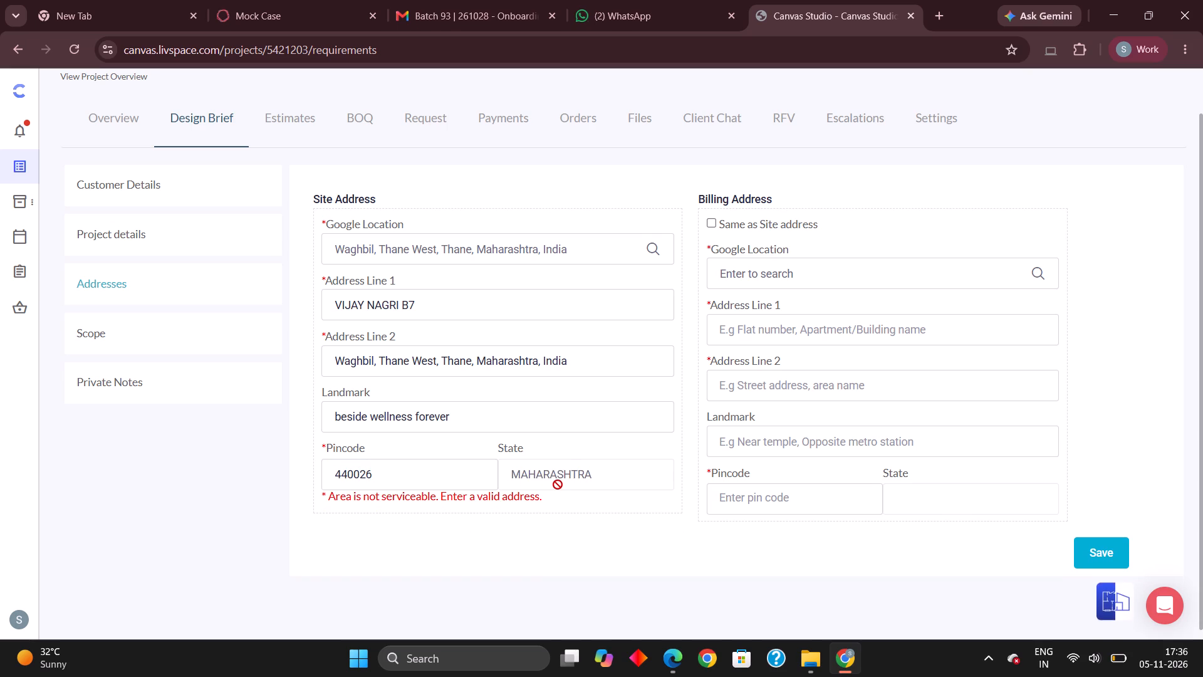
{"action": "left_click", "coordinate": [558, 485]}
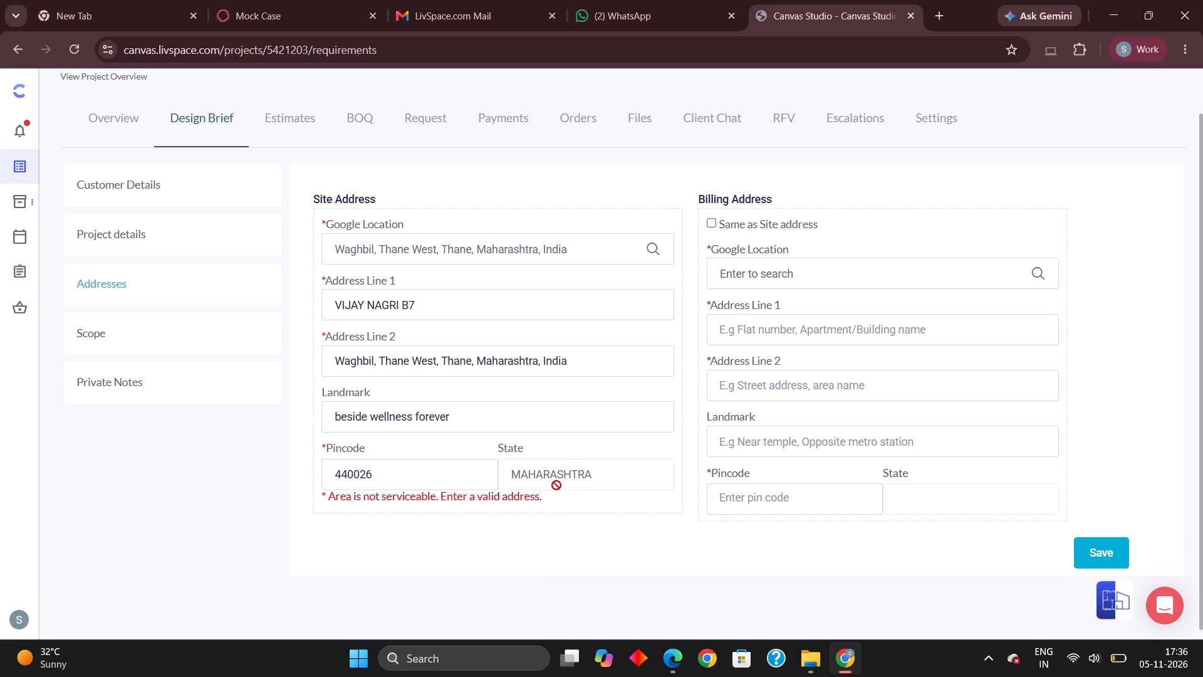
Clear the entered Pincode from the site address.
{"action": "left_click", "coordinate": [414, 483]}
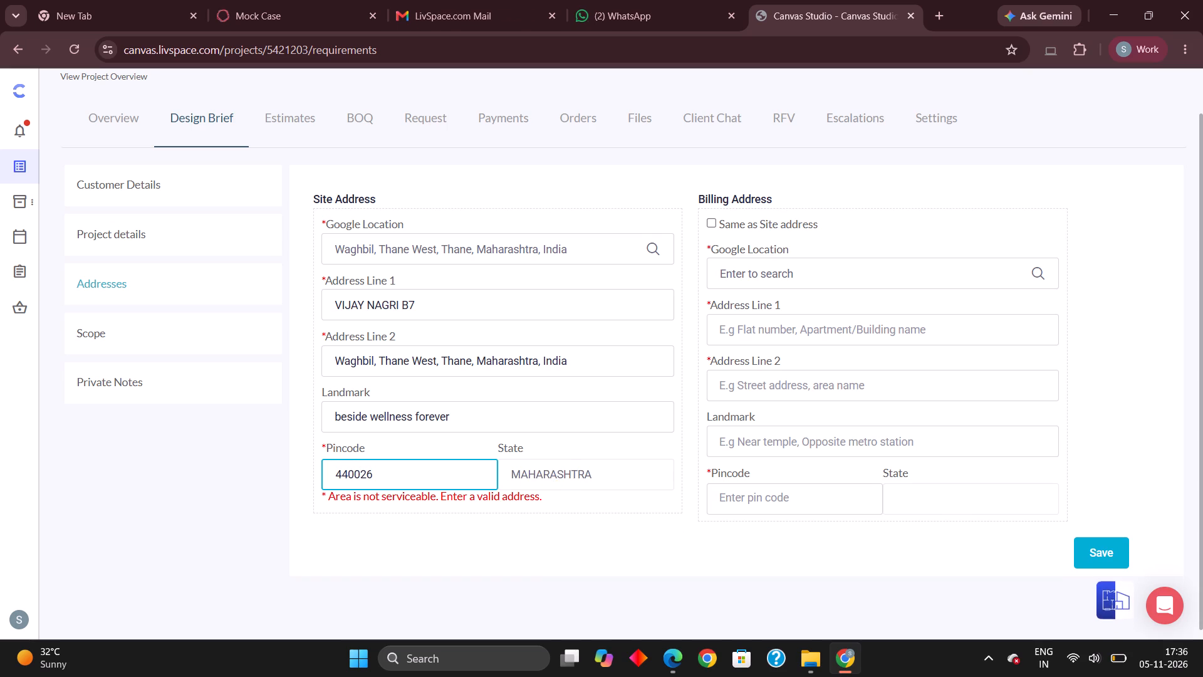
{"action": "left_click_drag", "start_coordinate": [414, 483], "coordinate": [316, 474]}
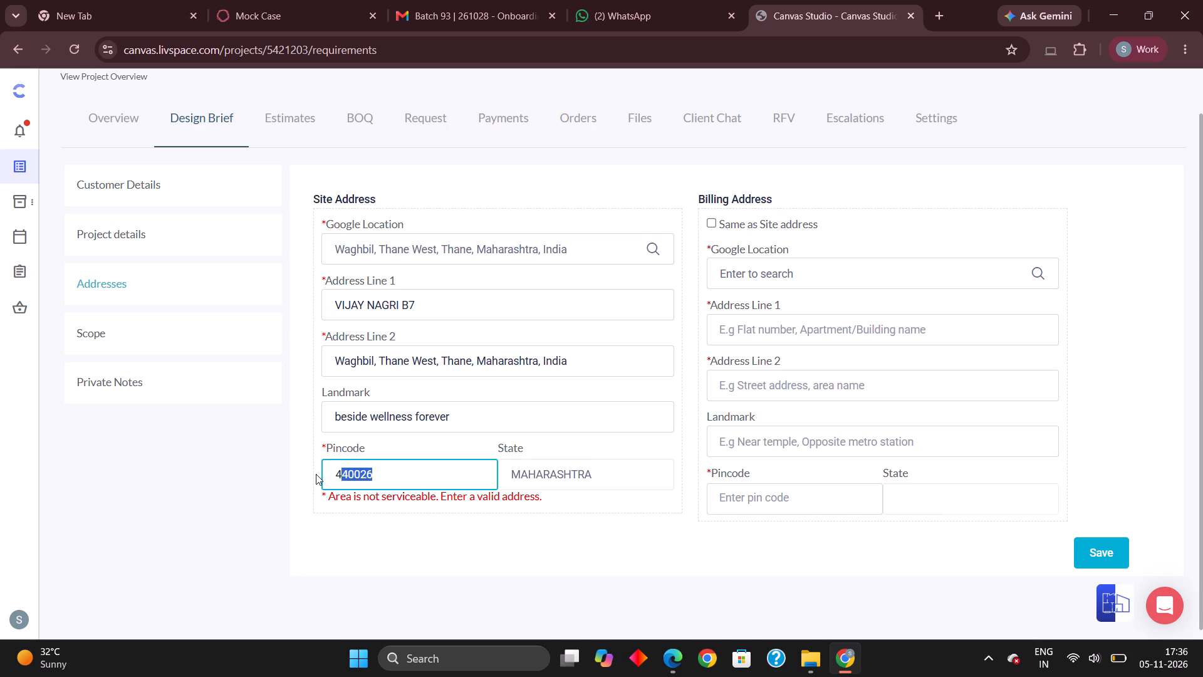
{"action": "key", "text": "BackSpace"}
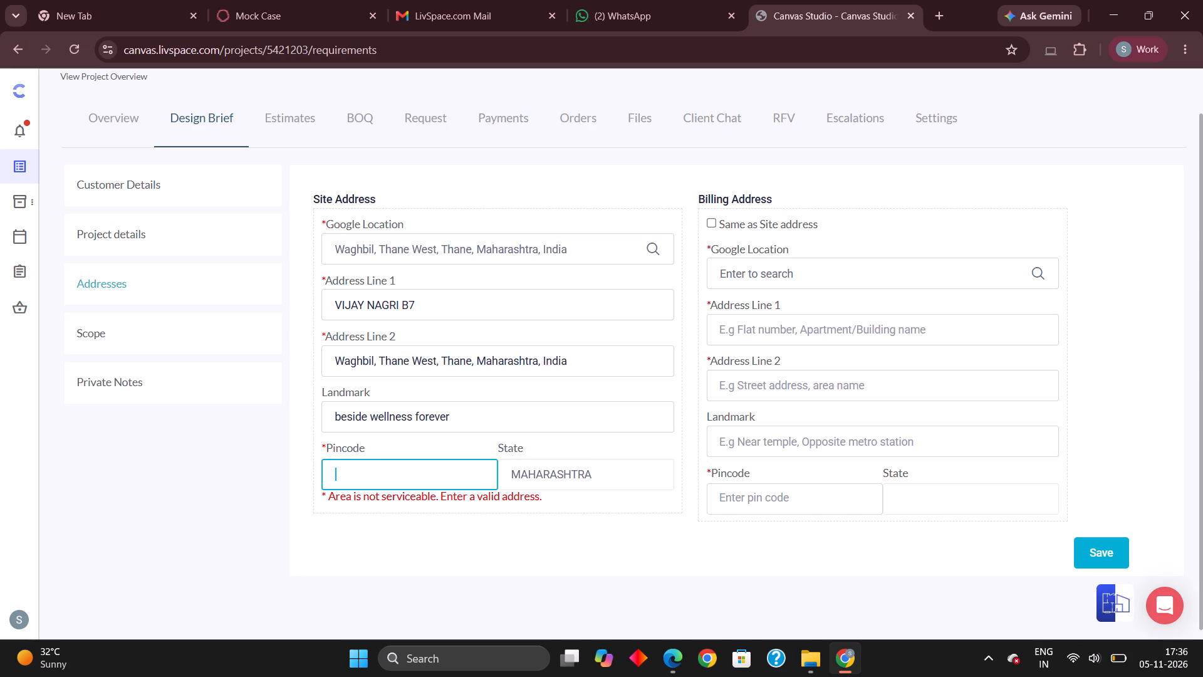
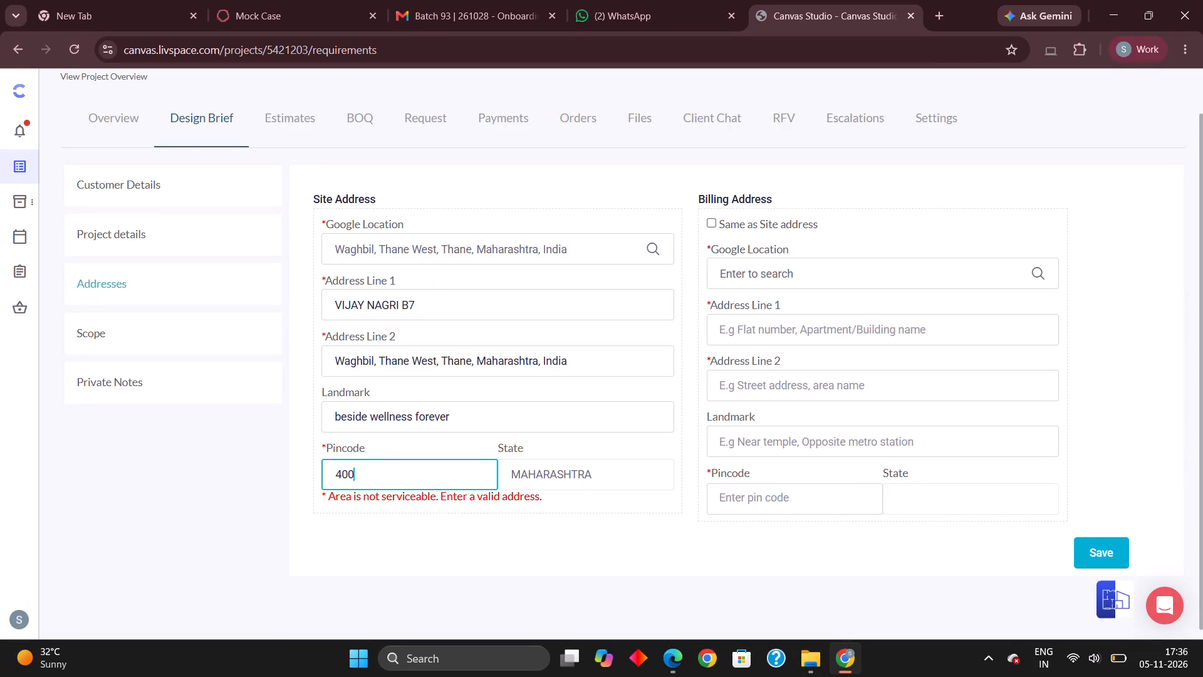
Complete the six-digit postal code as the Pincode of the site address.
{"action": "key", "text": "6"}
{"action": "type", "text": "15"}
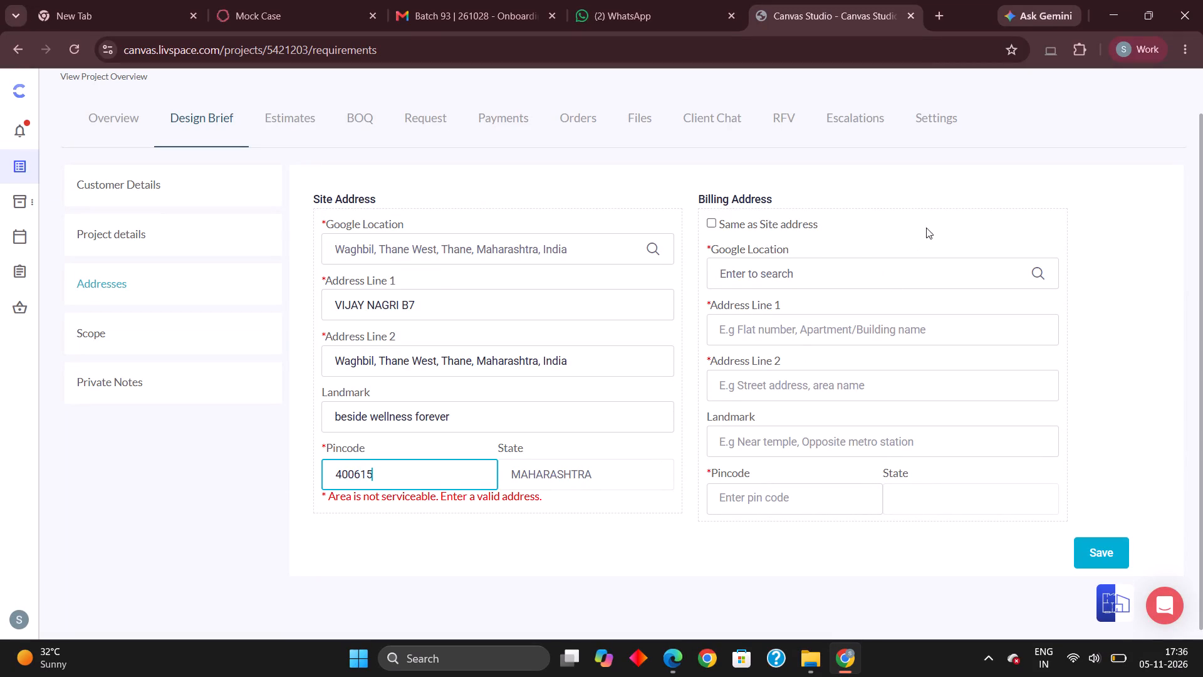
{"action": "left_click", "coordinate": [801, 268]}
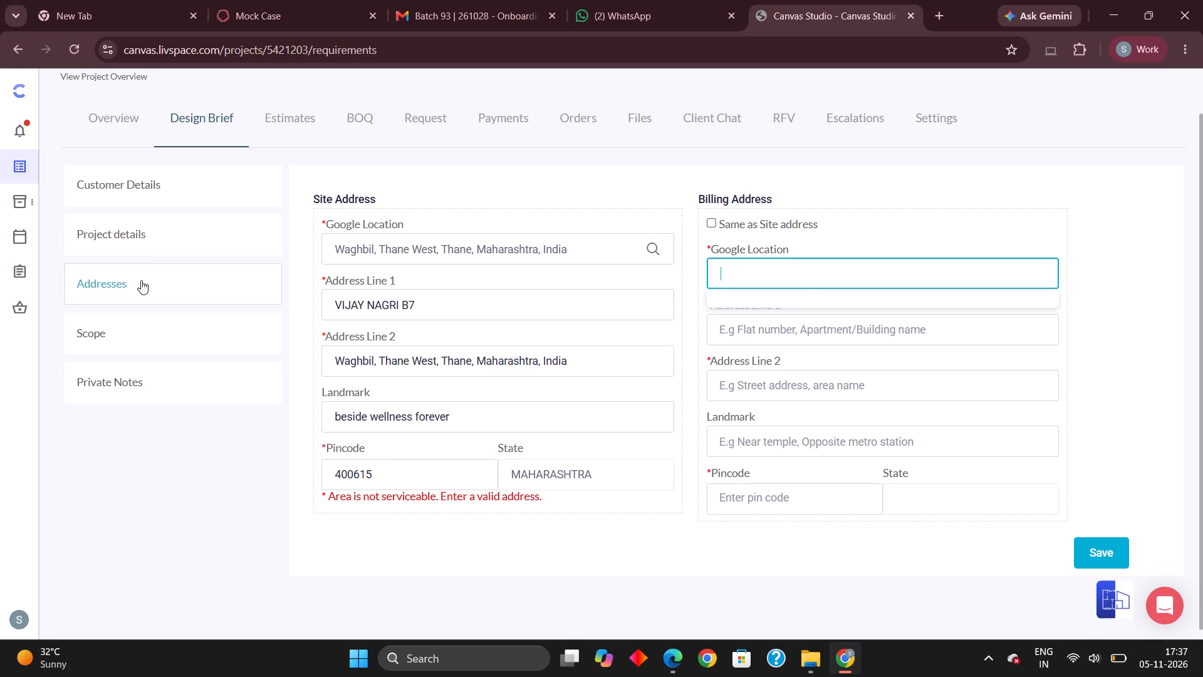
Check the Project details section of the Design Brief and return to the Addresses section.
{"action": "left_click", "coordinate": [123, 239]}
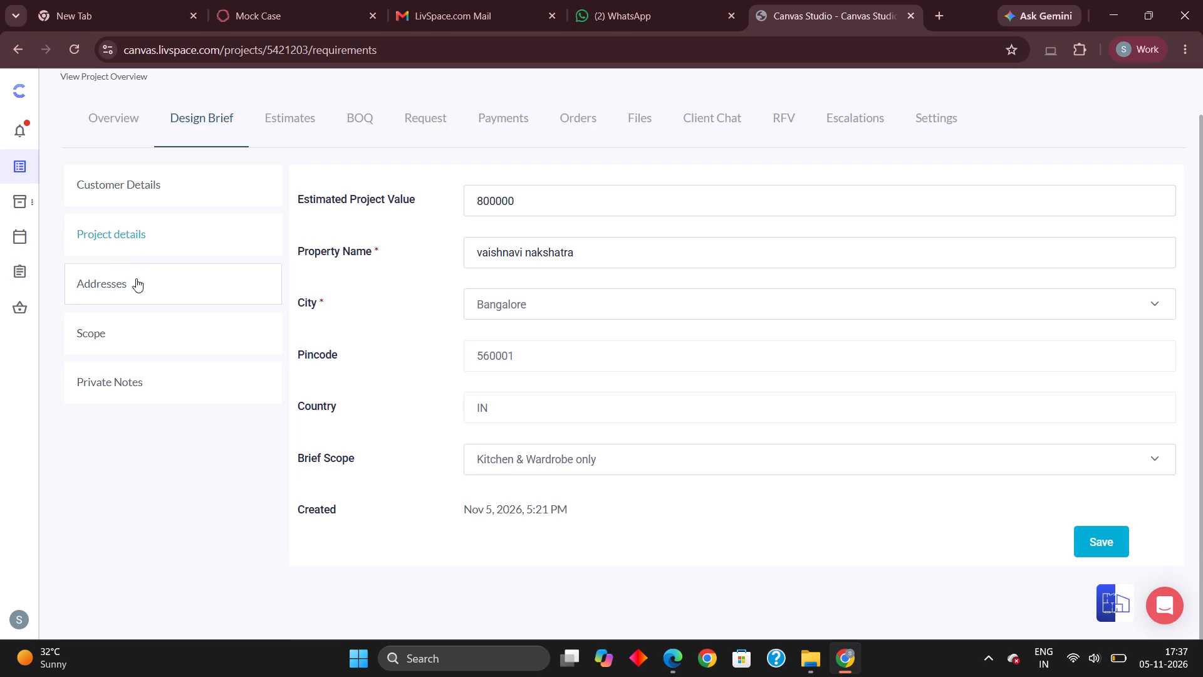
{"action": "left_click", "coordinate": [142, 291]}
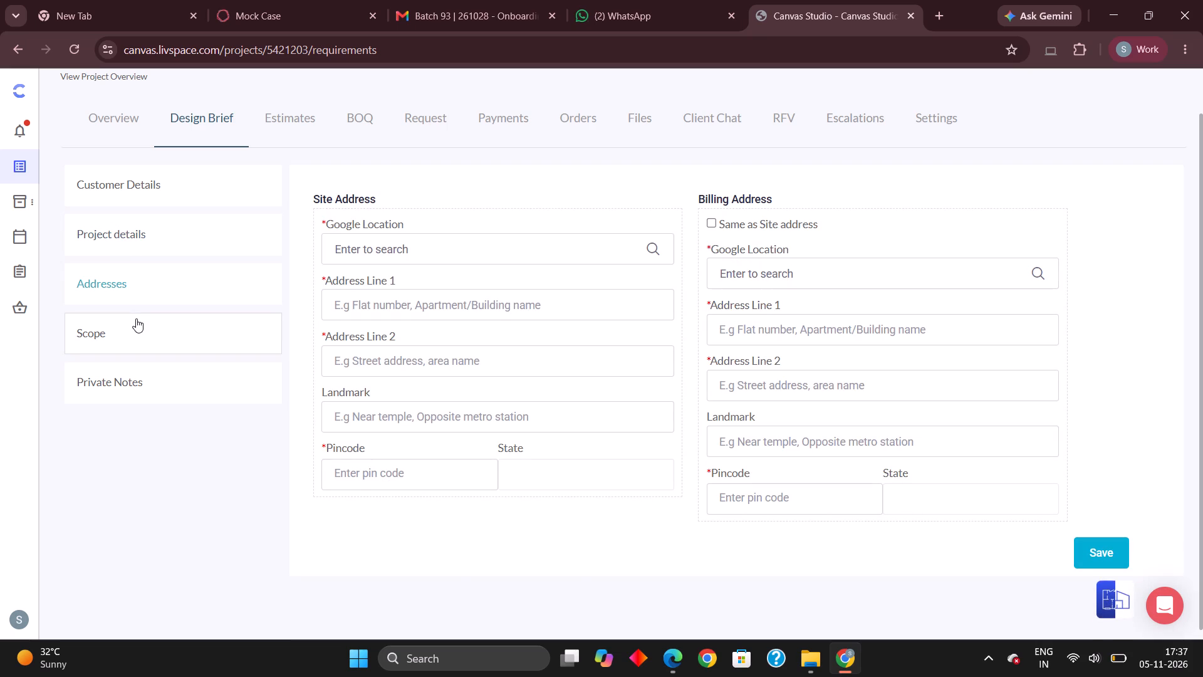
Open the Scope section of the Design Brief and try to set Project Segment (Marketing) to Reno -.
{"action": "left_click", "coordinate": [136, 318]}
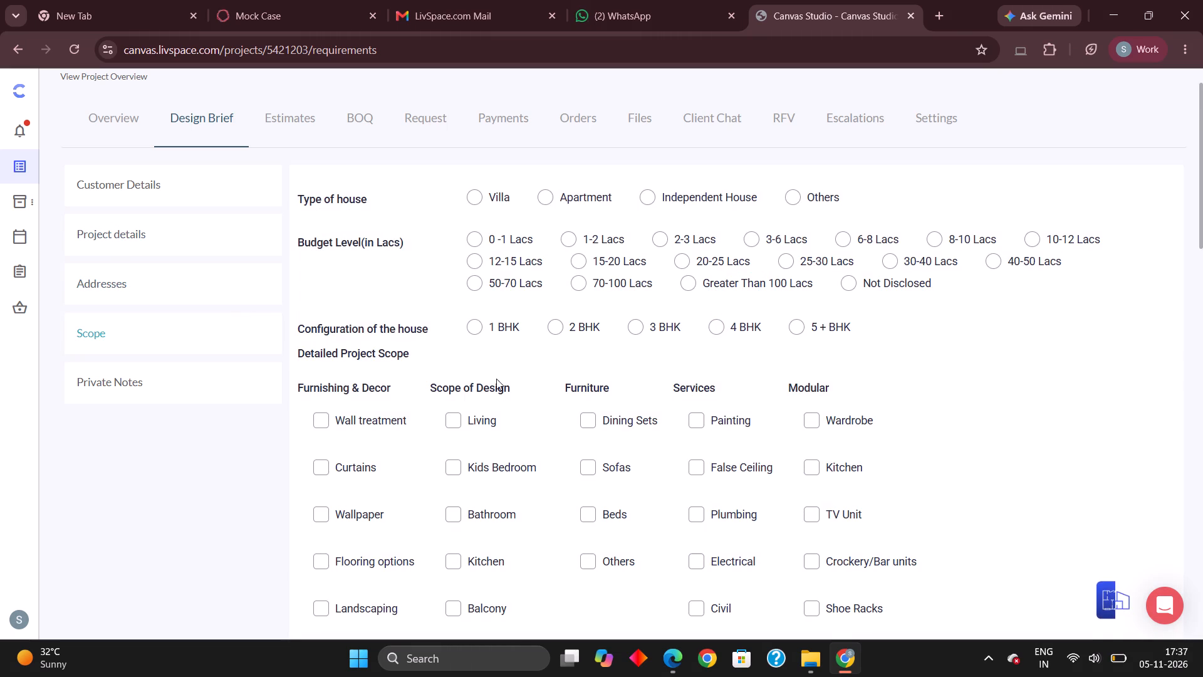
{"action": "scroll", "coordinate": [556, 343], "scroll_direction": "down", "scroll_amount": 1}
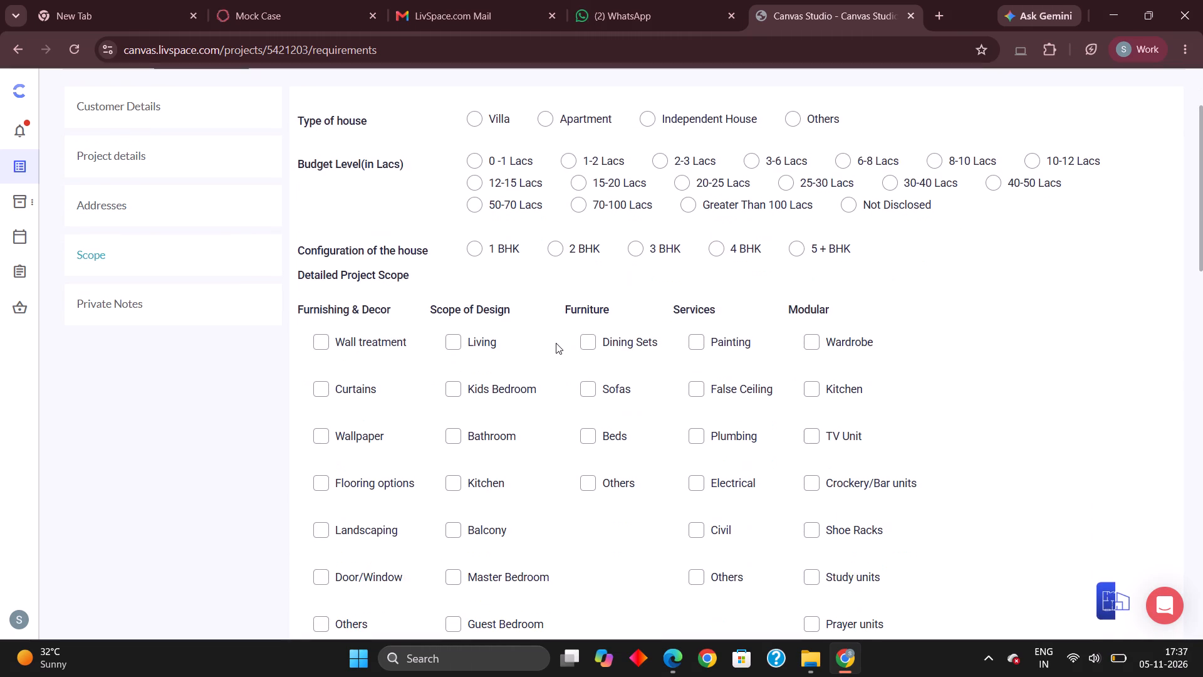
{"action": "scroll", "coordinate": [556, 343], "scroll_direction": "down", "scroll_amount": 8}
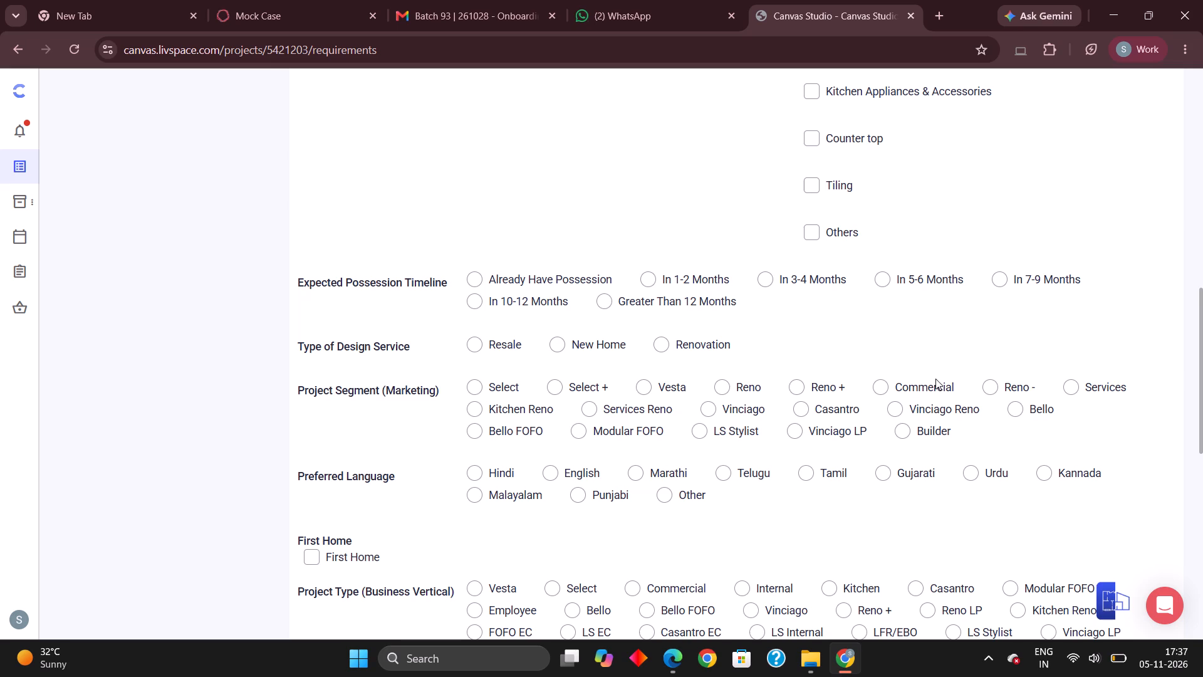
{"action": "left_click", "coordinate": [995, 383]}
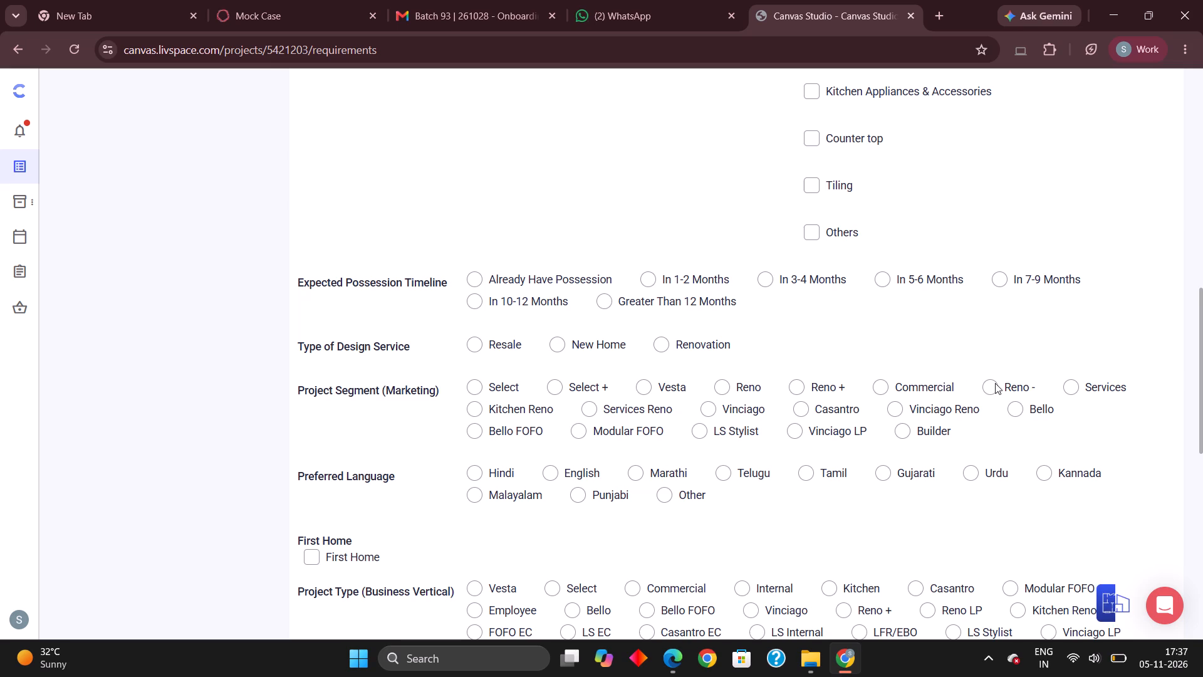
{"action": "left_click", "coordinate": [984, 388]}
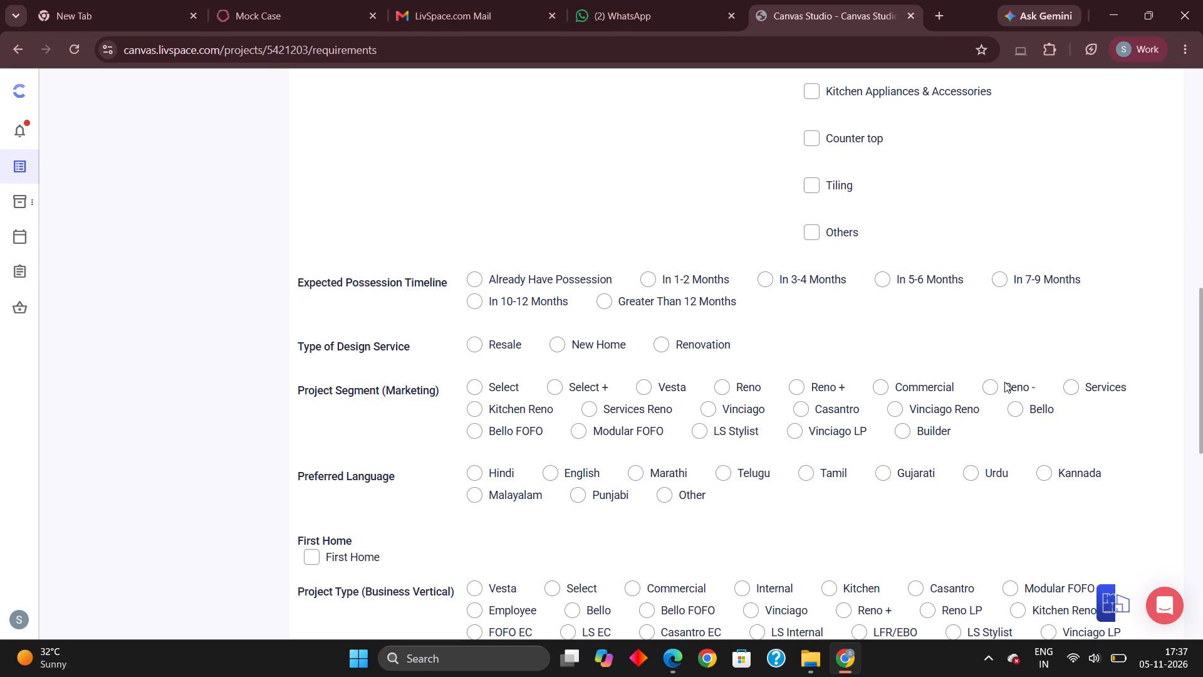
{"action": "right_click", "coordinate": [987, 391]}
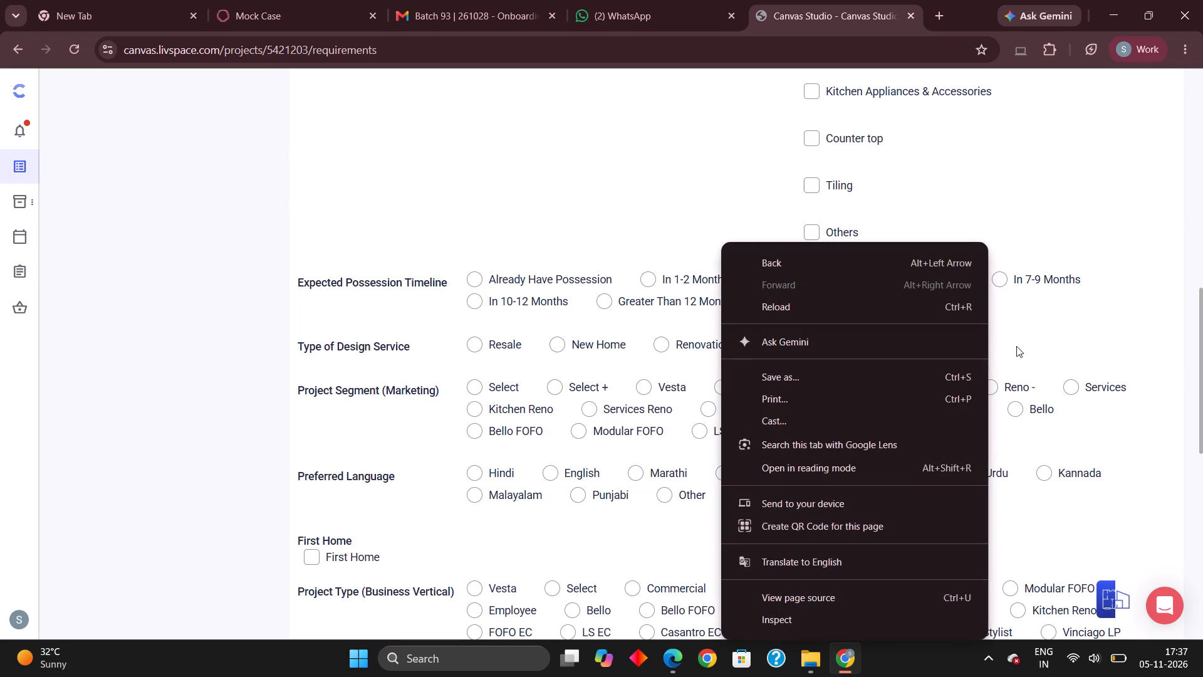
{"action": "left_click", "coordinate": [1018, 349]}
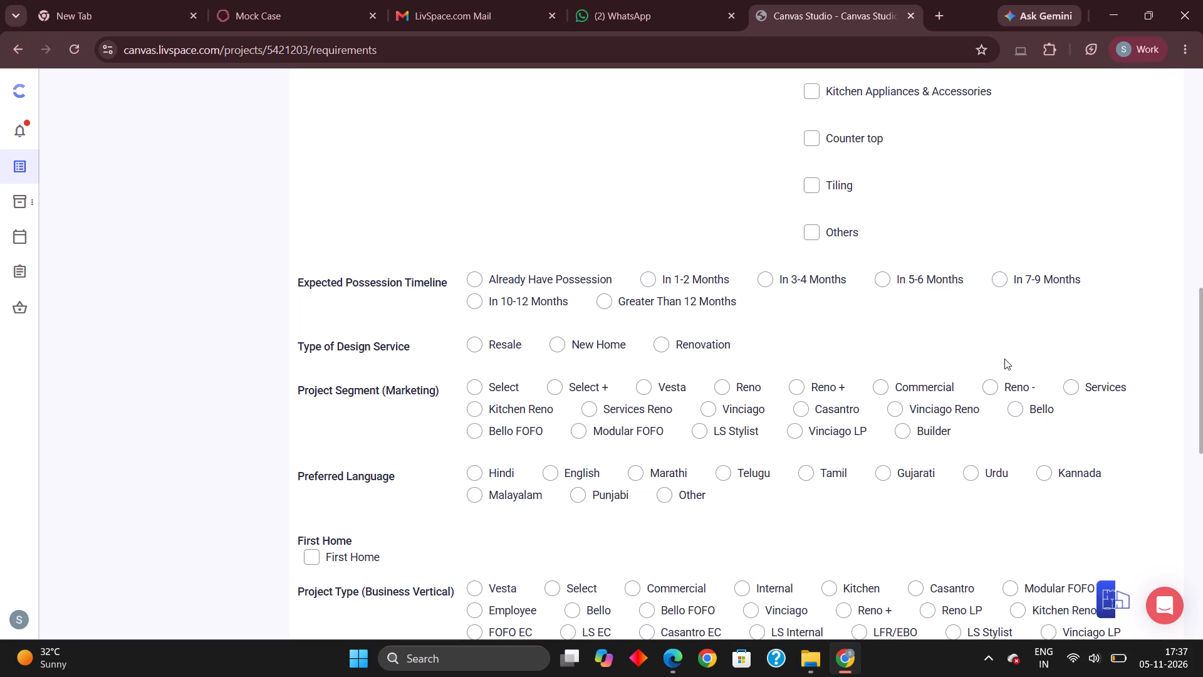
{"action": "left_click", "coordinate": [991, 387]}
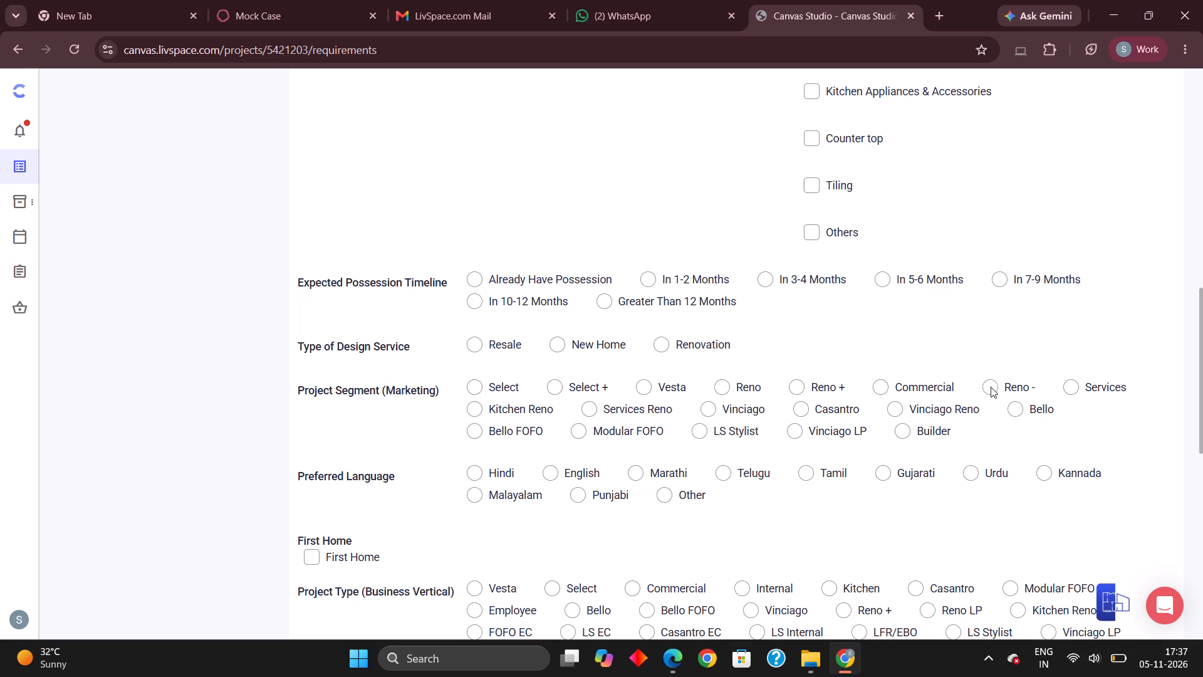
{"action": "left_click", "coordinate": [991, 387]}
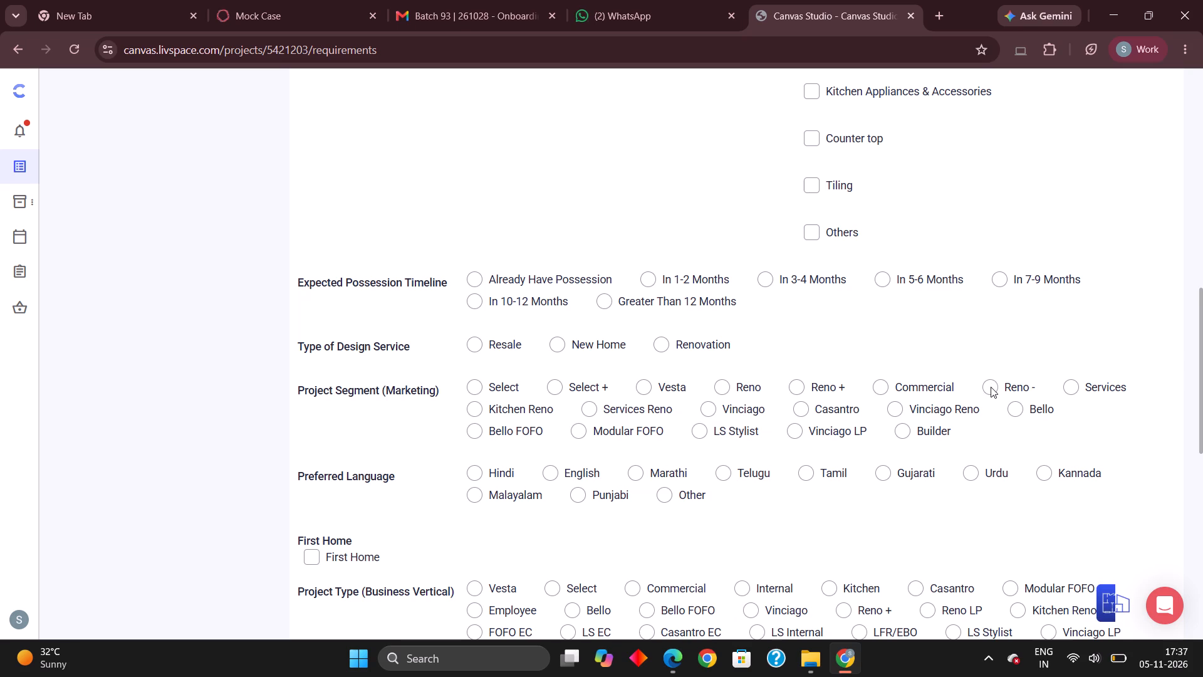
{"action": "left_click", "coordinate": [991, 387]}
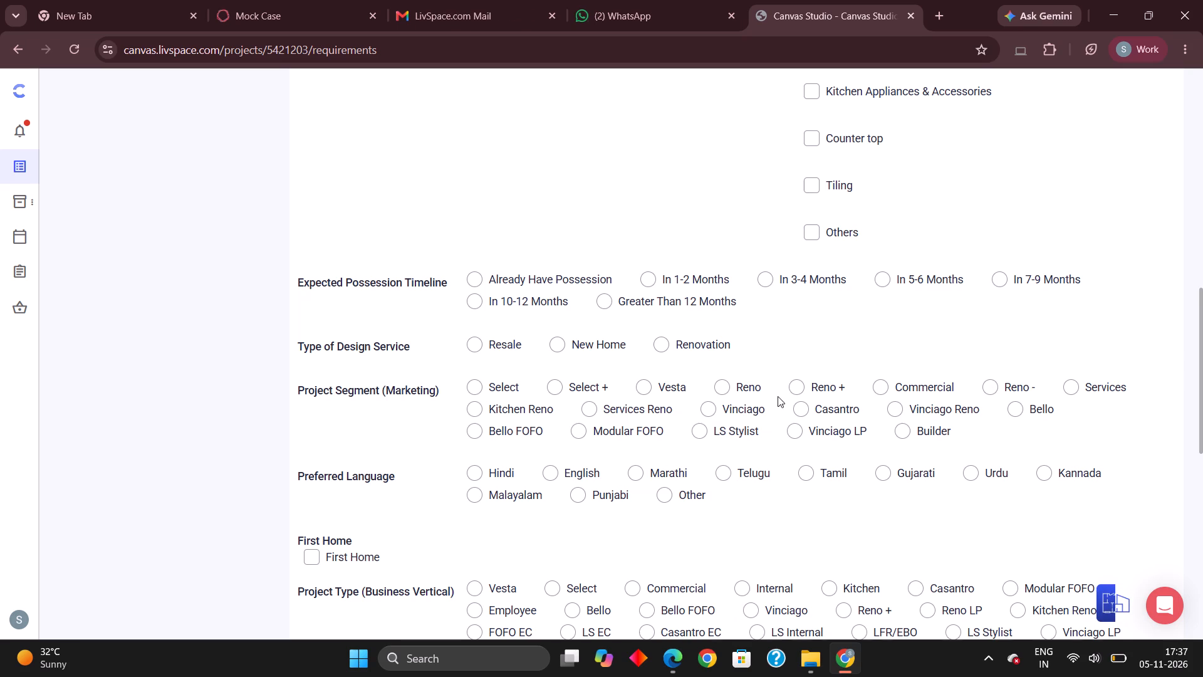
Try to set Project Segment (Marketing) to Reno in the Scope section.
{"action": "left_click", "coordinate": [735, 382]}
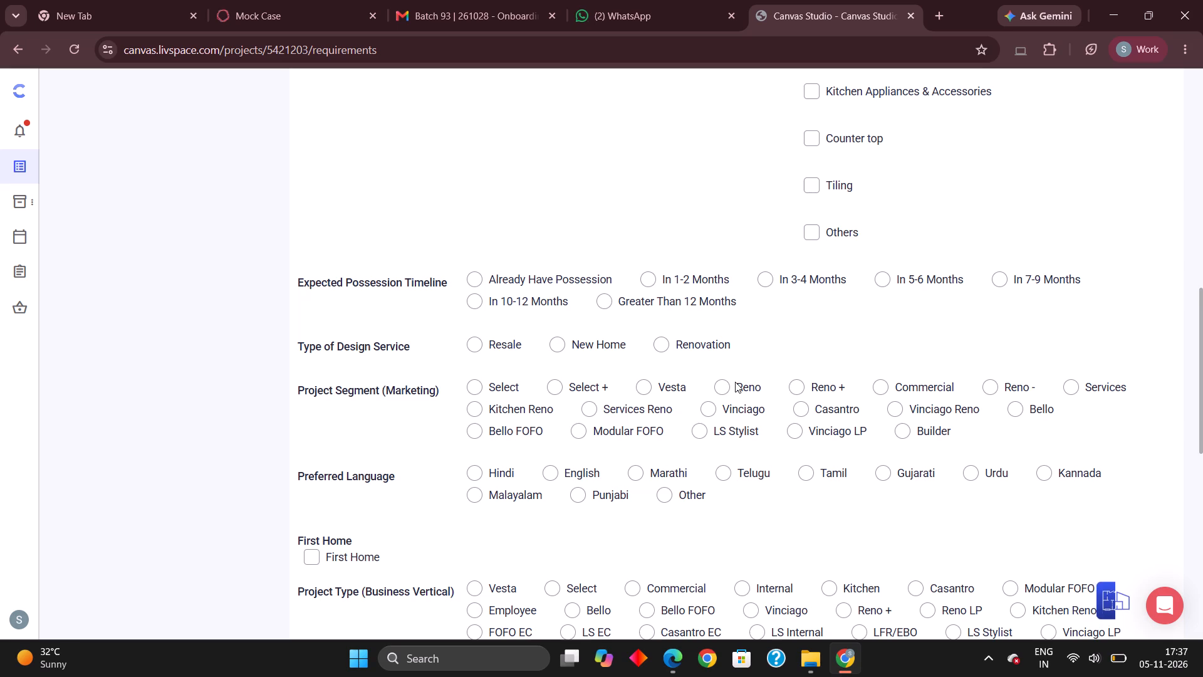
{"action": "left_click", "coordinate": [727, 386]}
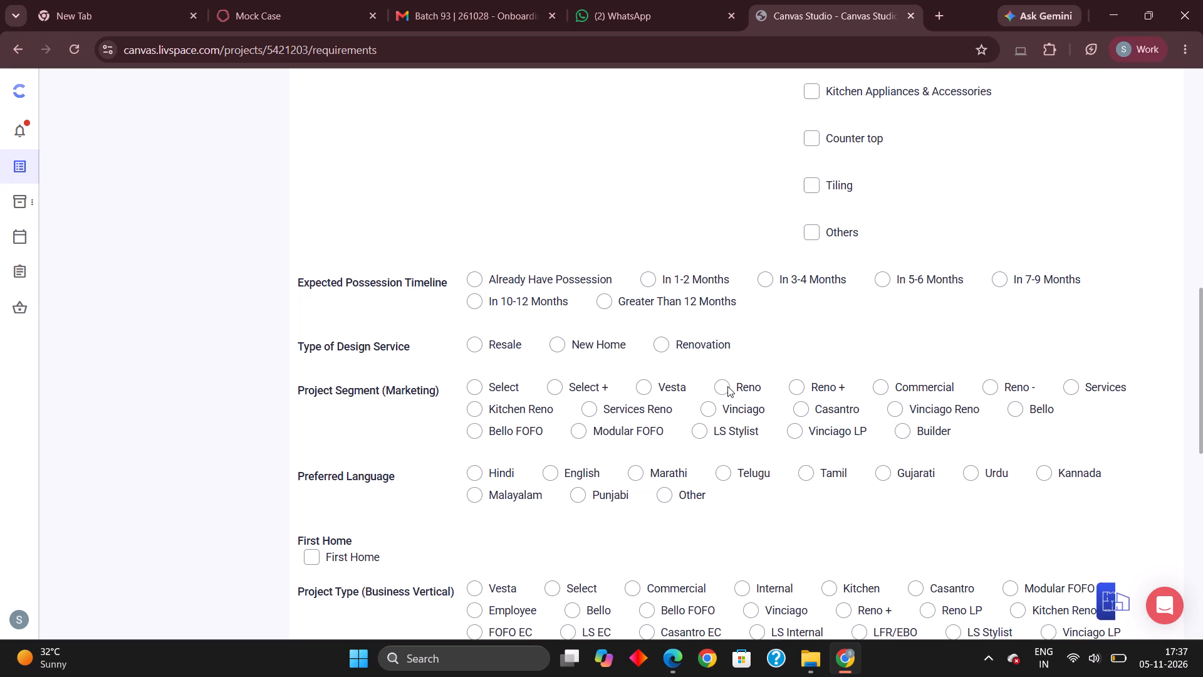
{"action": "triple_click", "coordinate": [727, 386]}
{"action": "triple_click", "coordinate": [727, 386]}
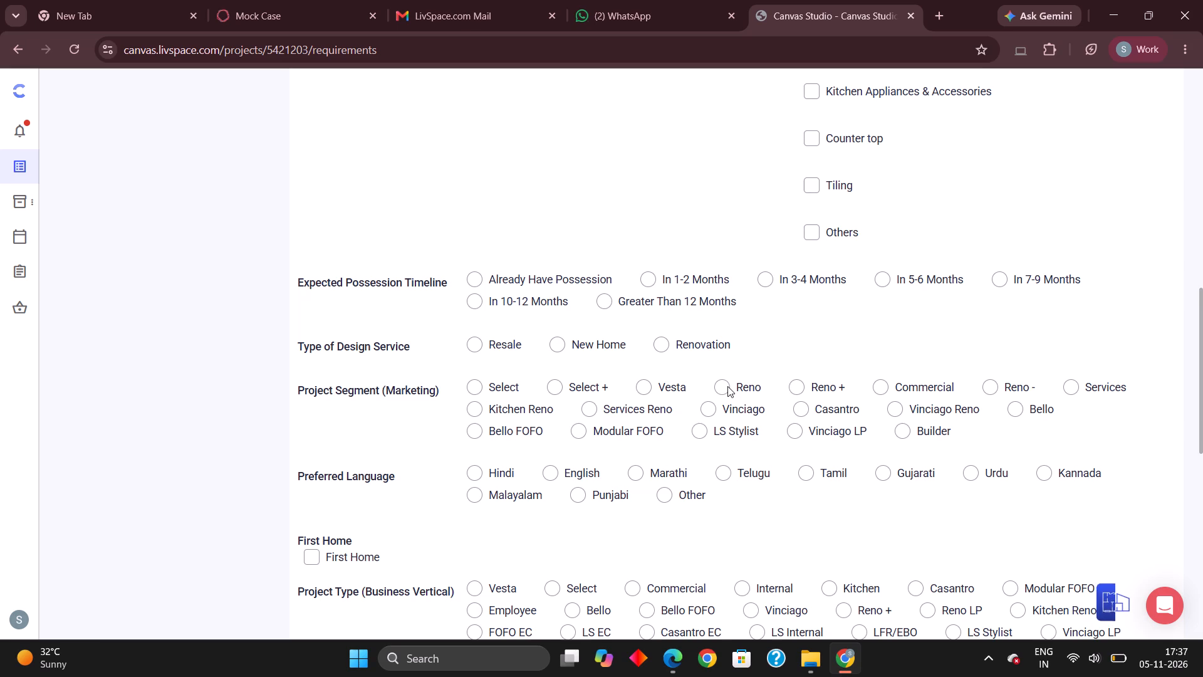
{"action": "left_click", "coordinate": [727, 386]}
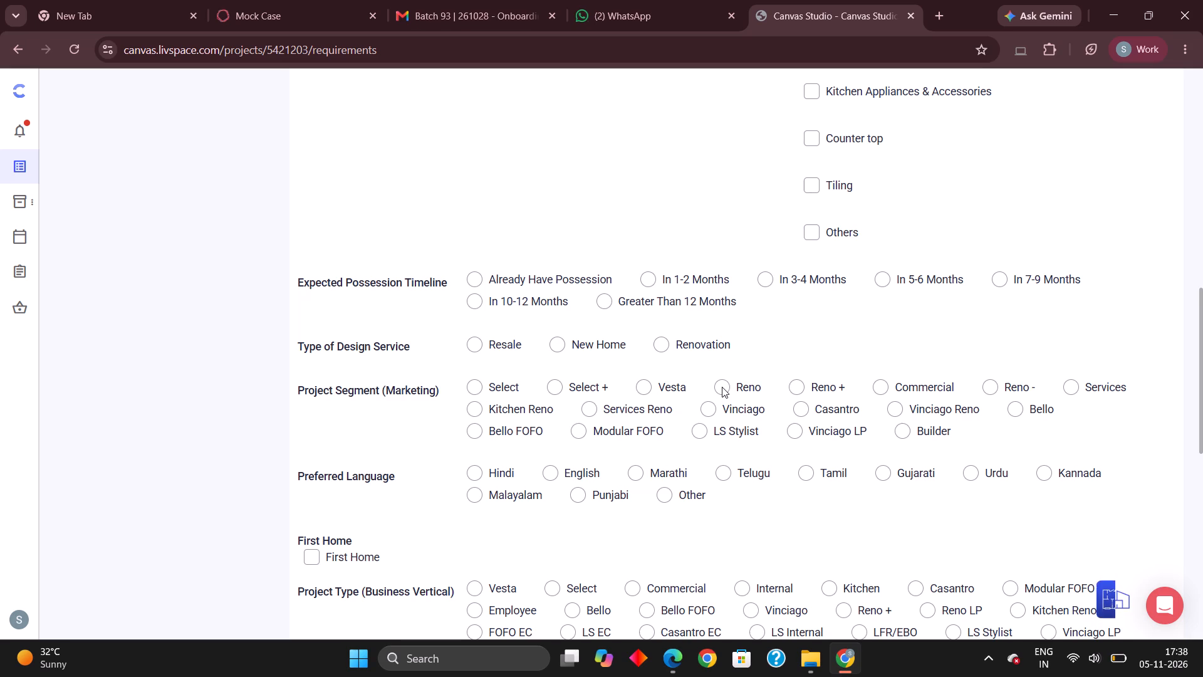
Return to the Type of house question at the start of the Scope section.
{"action": "scroll", "coordinate": [387, 306], "scroll_direction": "up", "scroll_amount": 6}
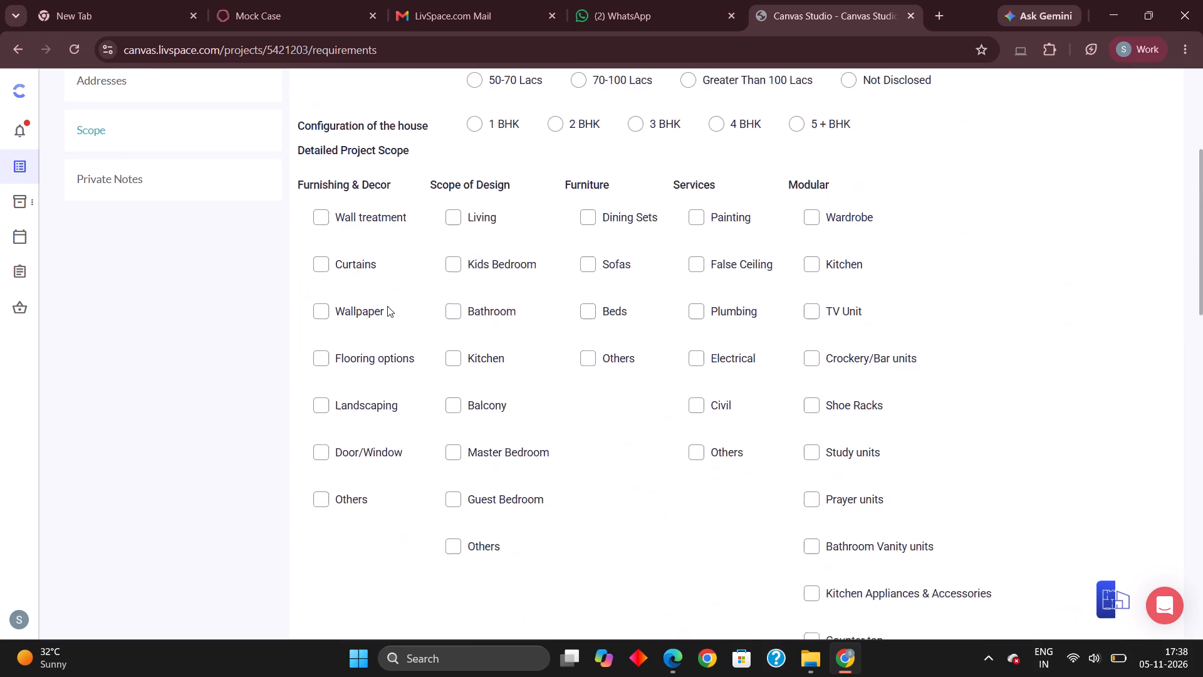
{"action": "scroll", "coordinate": [387, 306], "scroll_direction": "up", "scroll_amount": 6}
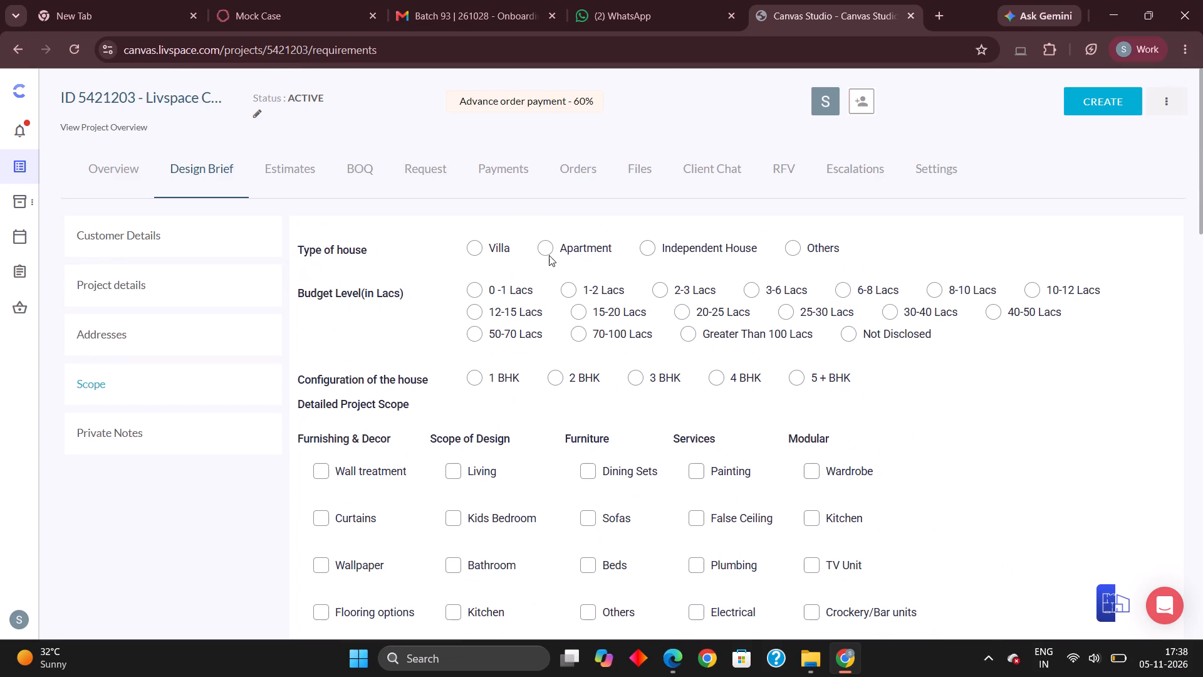
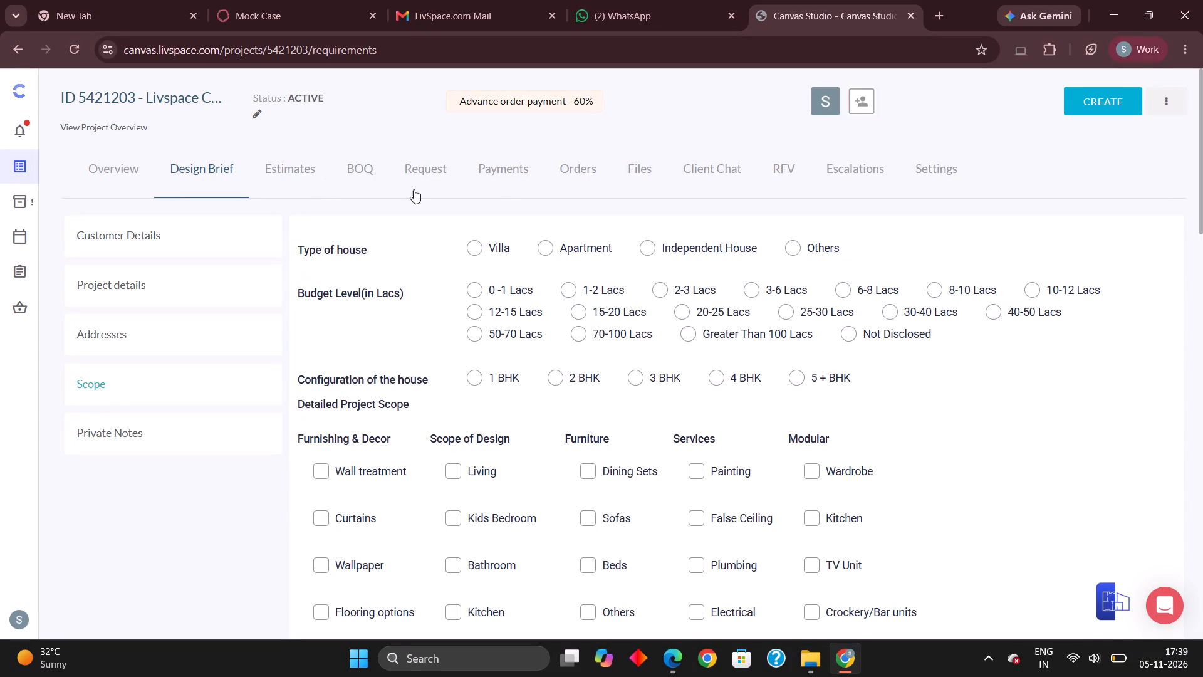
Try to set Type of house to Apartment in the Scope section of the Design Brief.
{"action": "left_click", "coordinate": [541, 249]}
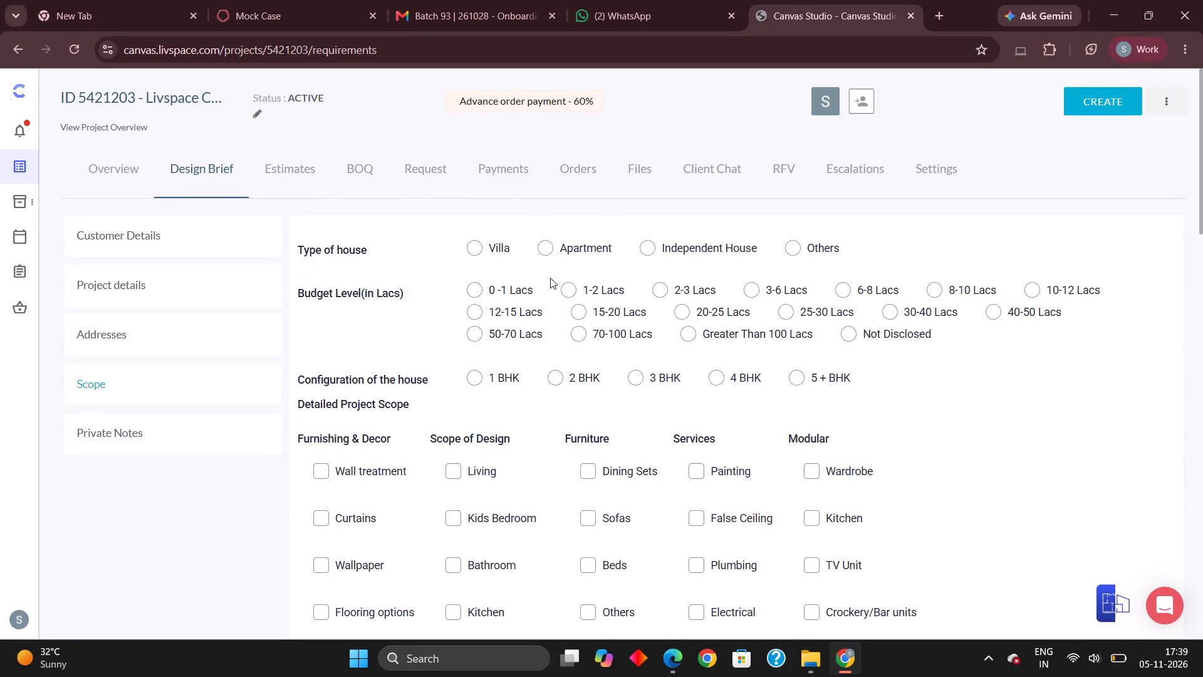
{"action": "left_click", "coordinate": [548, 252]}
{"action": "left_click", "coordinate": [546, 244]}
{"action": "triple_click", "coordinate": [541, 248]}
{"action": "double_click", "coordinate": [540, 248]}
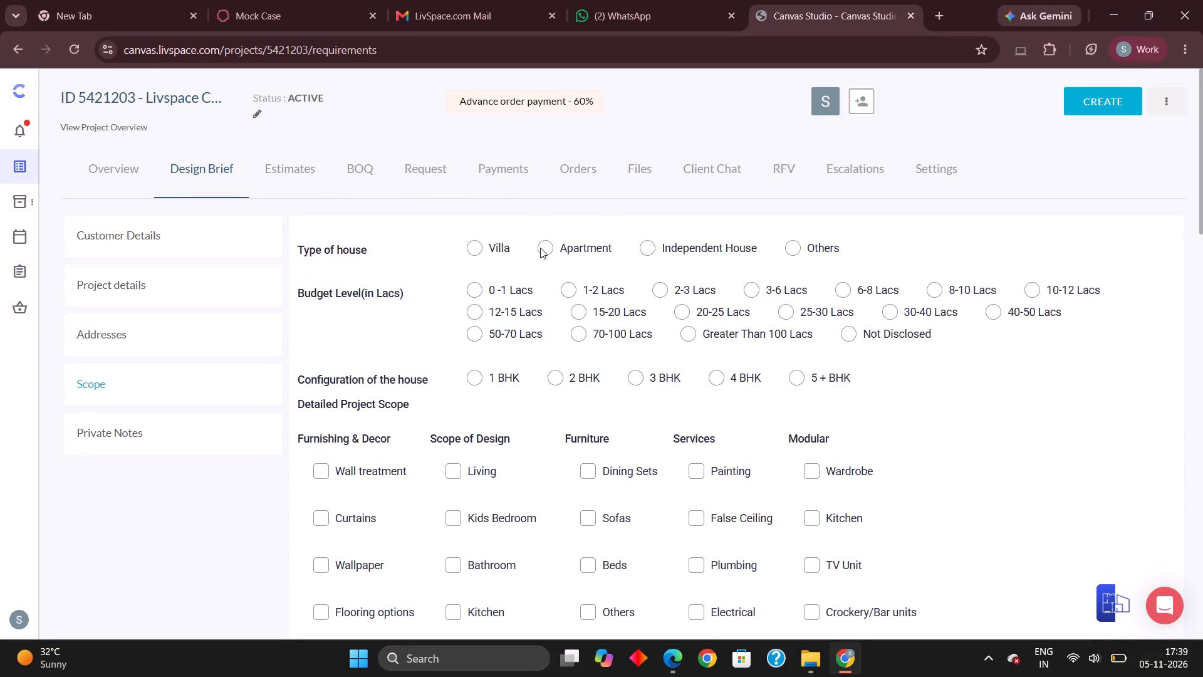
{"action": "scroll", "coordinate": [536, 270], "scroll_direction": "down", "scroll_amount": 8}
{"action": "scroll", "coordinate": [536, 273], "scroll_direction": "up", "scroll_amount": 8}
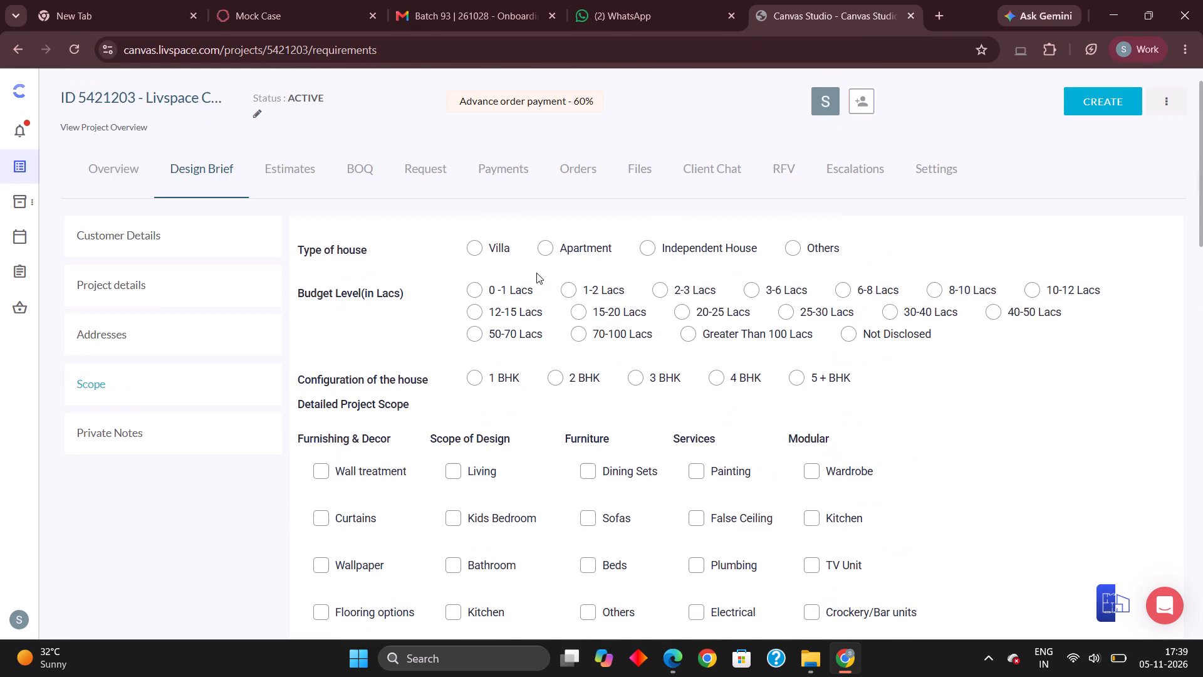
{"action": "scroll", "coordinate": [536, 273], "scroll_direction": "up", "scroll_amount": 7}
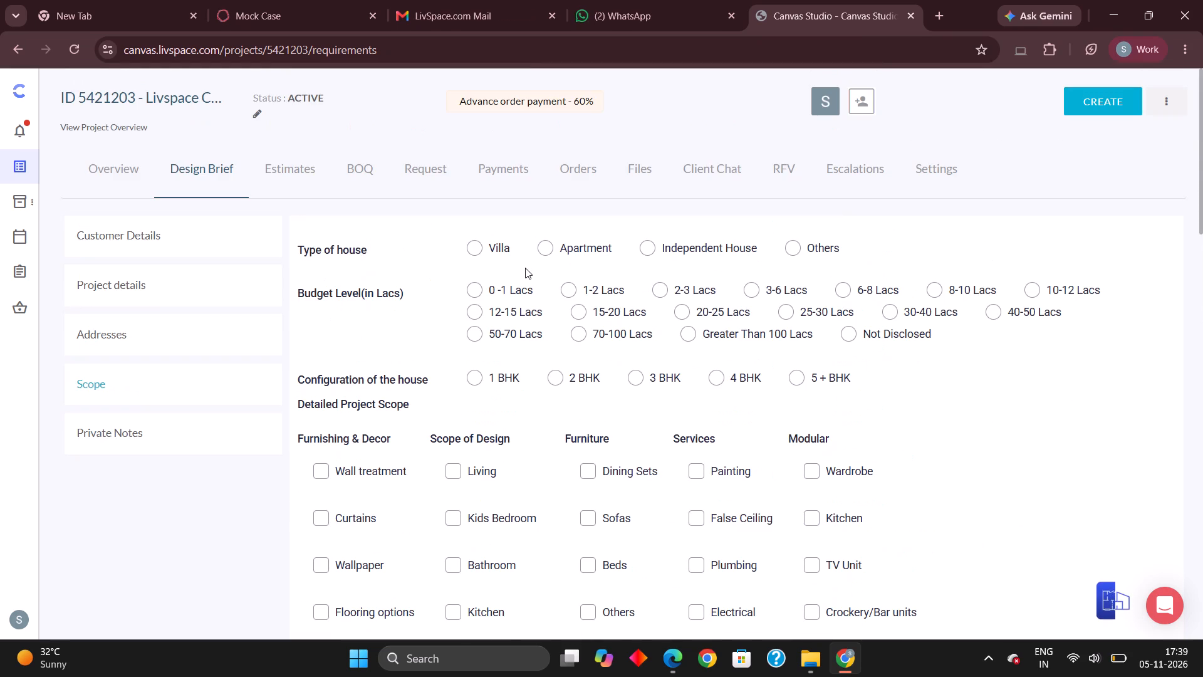
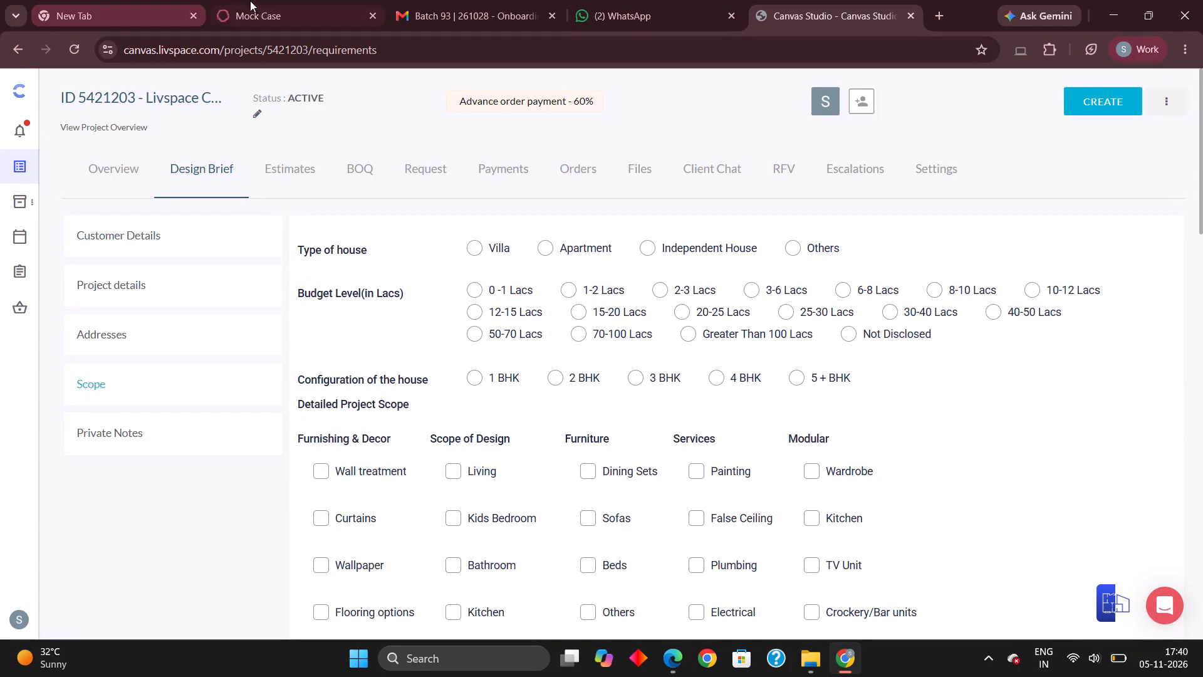
Review the Scope section's fields, from type of house and detailed project scope through project type and expected dates.
{"action": "scroll", "coordinate": [476, 473], "scroll_direction": "down", "scroll_amount": 12}
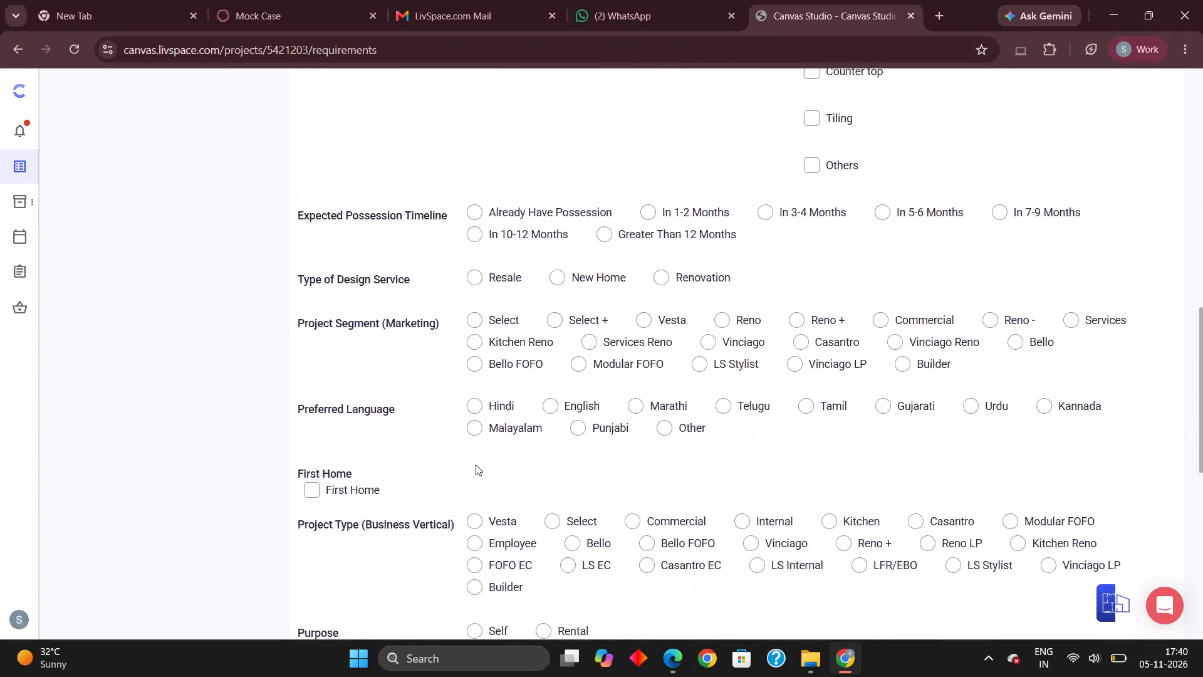
{"action": "scroll", "coordinate": [476, 464], "scroll_direction": "down", "scroll_amount": 16}
{"action": "scroll", "coordinate": [370, 417], "scroll_direction": "up", "scroll_amount": 2}
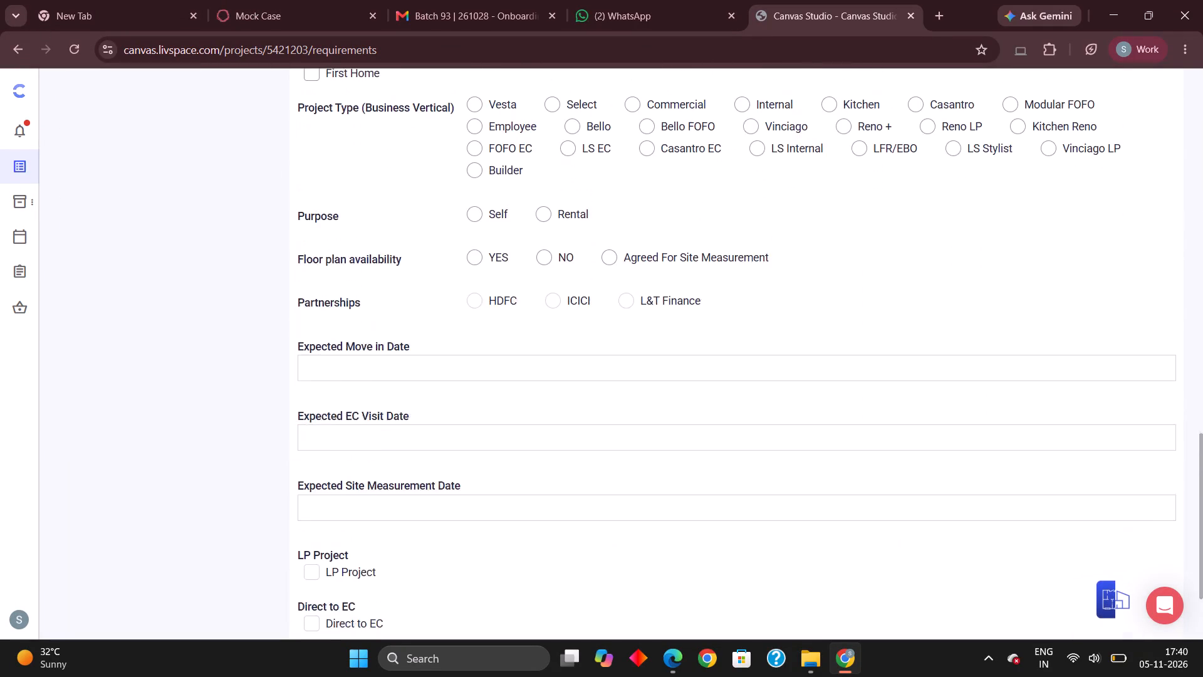
{"action": "scroll", "coordinate": [371, 414], "scroll_direction": "up", "scroll_amount": 13}
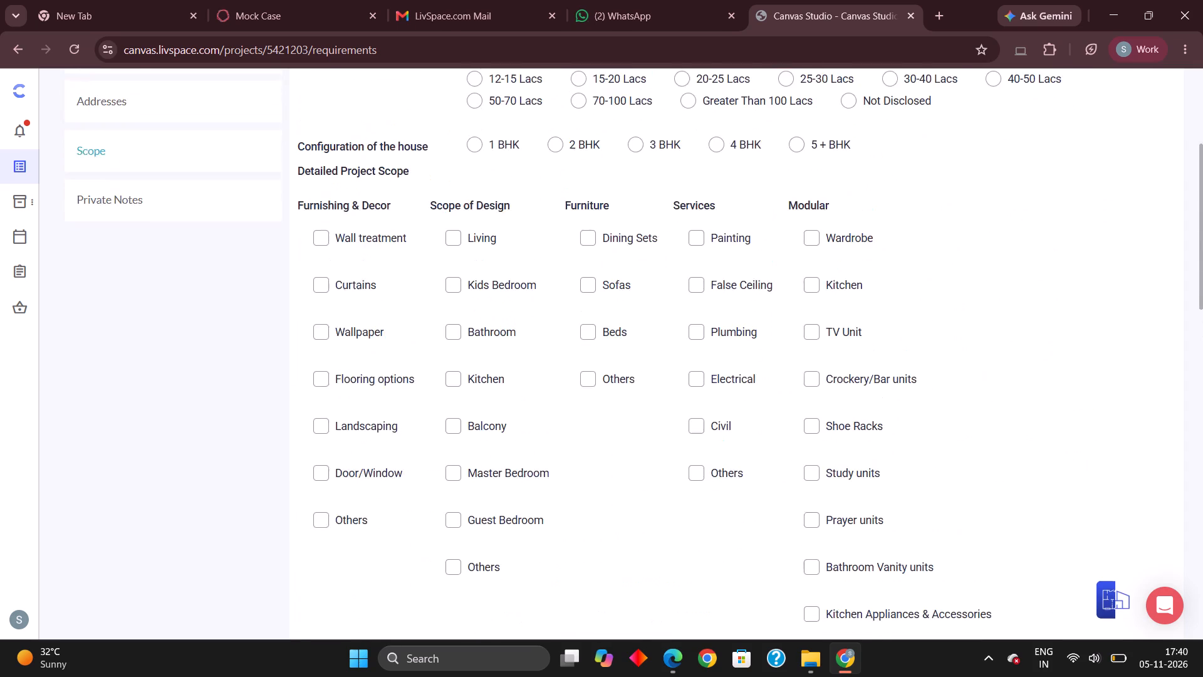
{"action": "scroll", "coordinate": [372, 414], "scroll_direction": "up", "scroll_amount": 11}
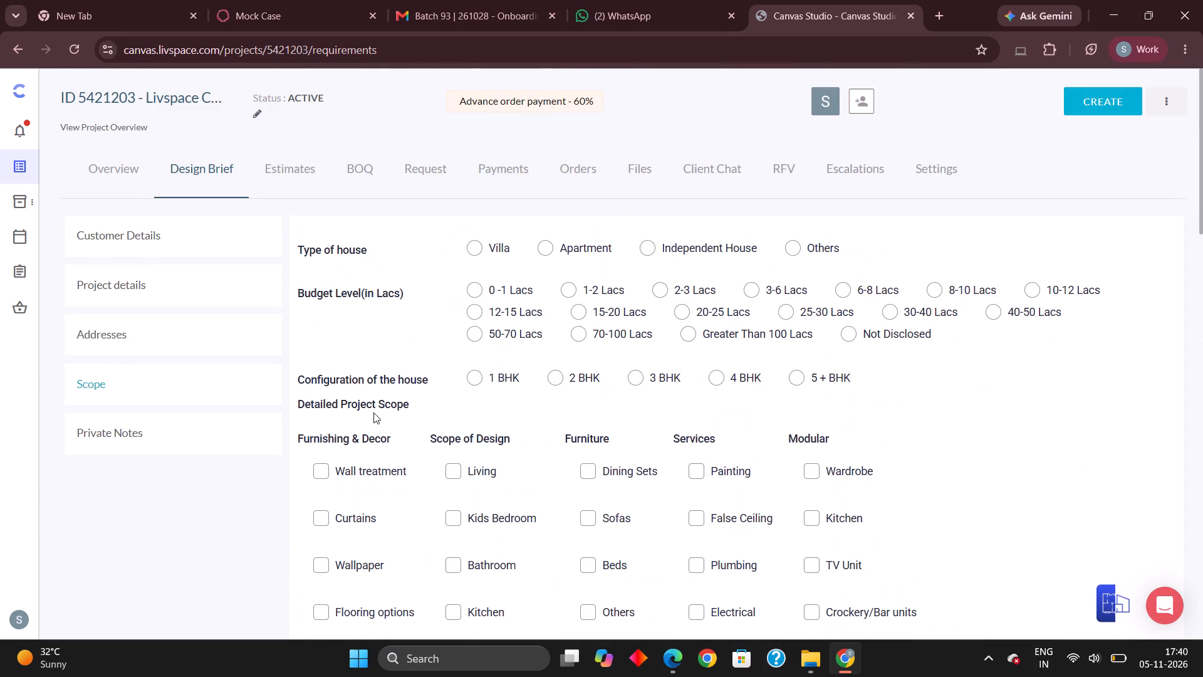
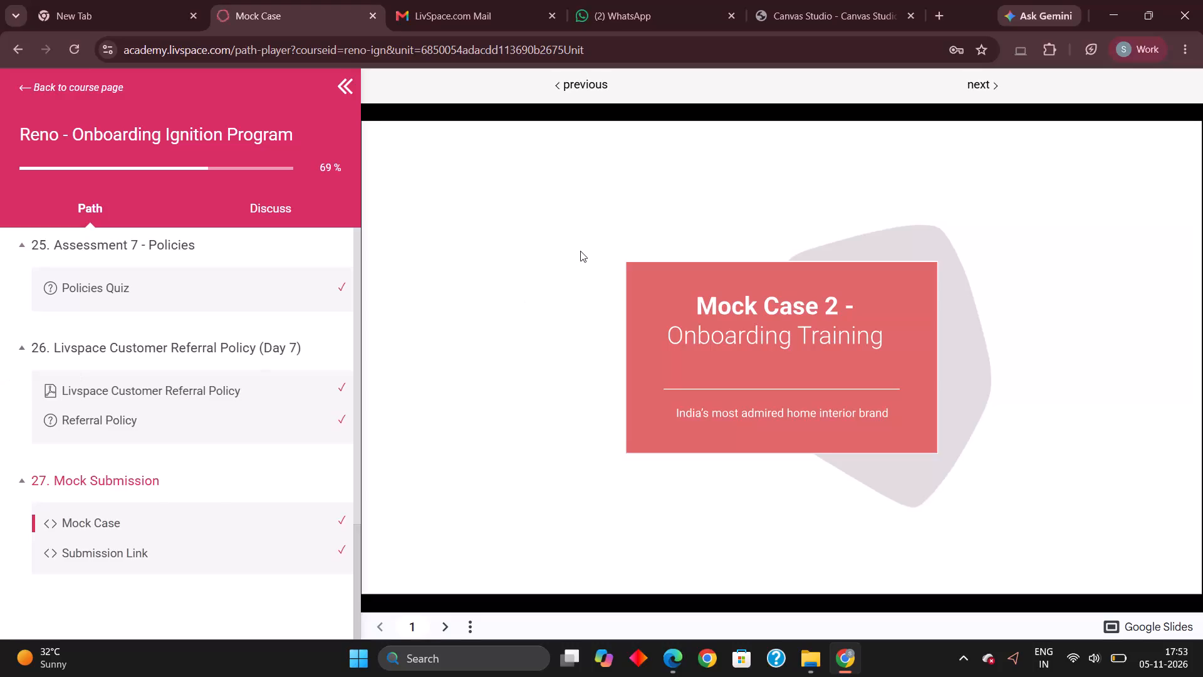
Open the Submission Link form under Mock Submission and choose to record the account email with the response.
{"action": "left_click", "coordinate": [78, 548]}
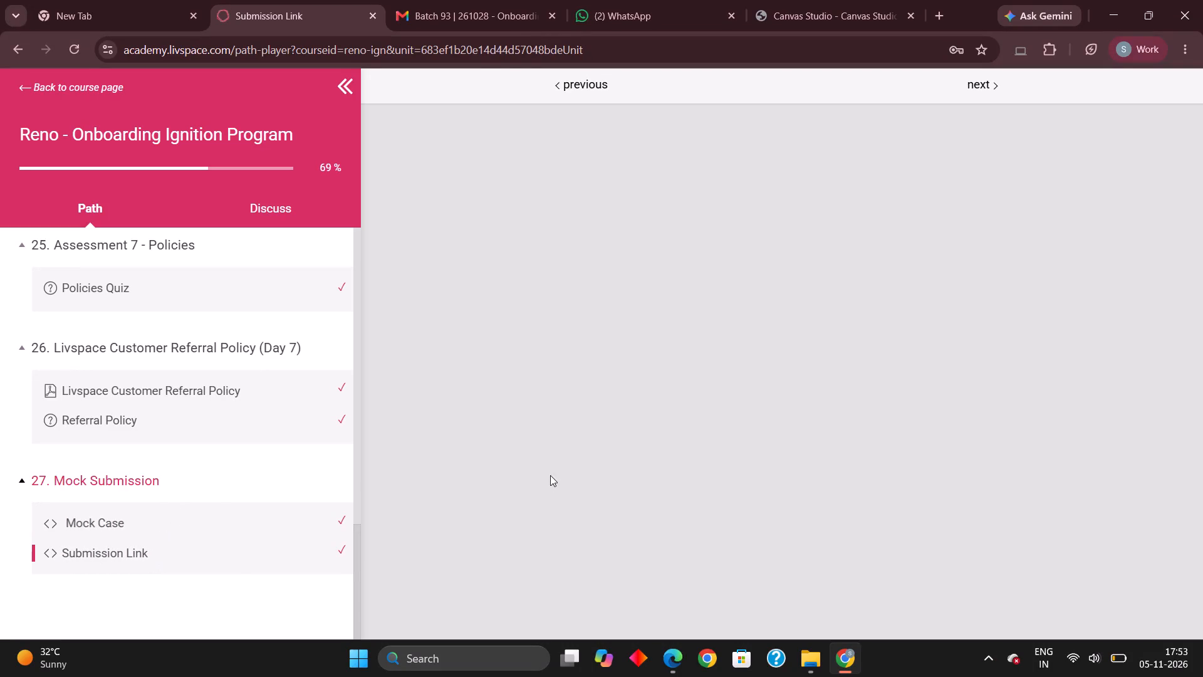
{"action": "left_click", "coordinate": [204, 517]}
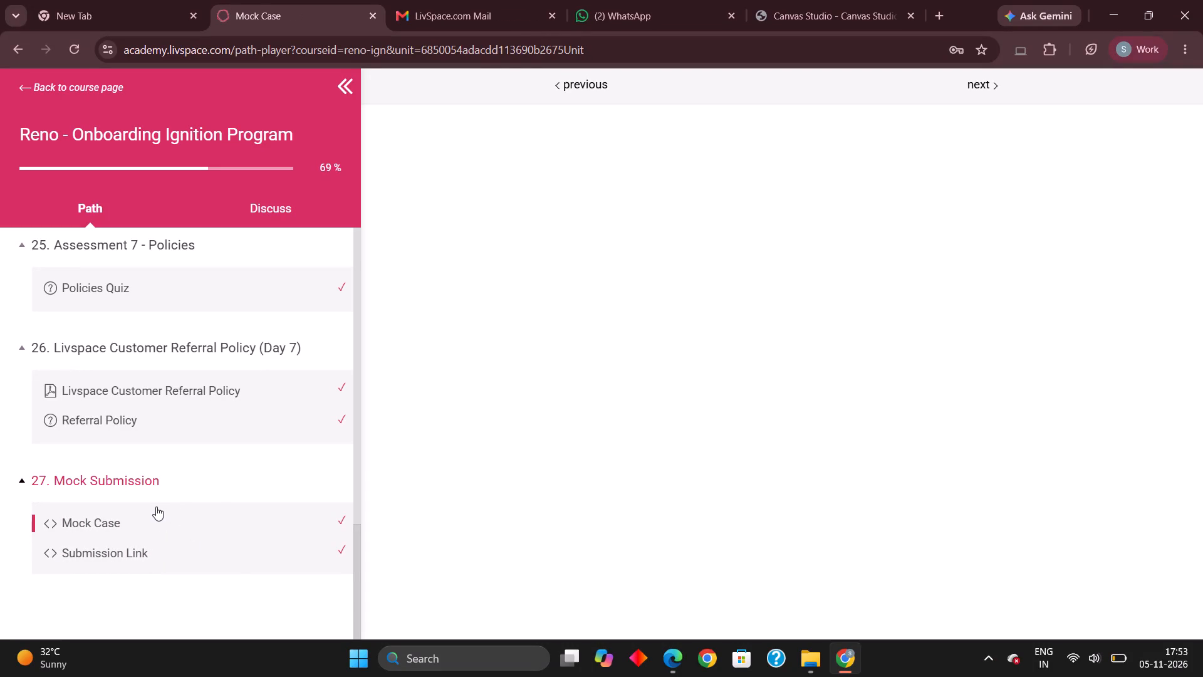
{"action": "left_click", "coordinate": [145, 553]}
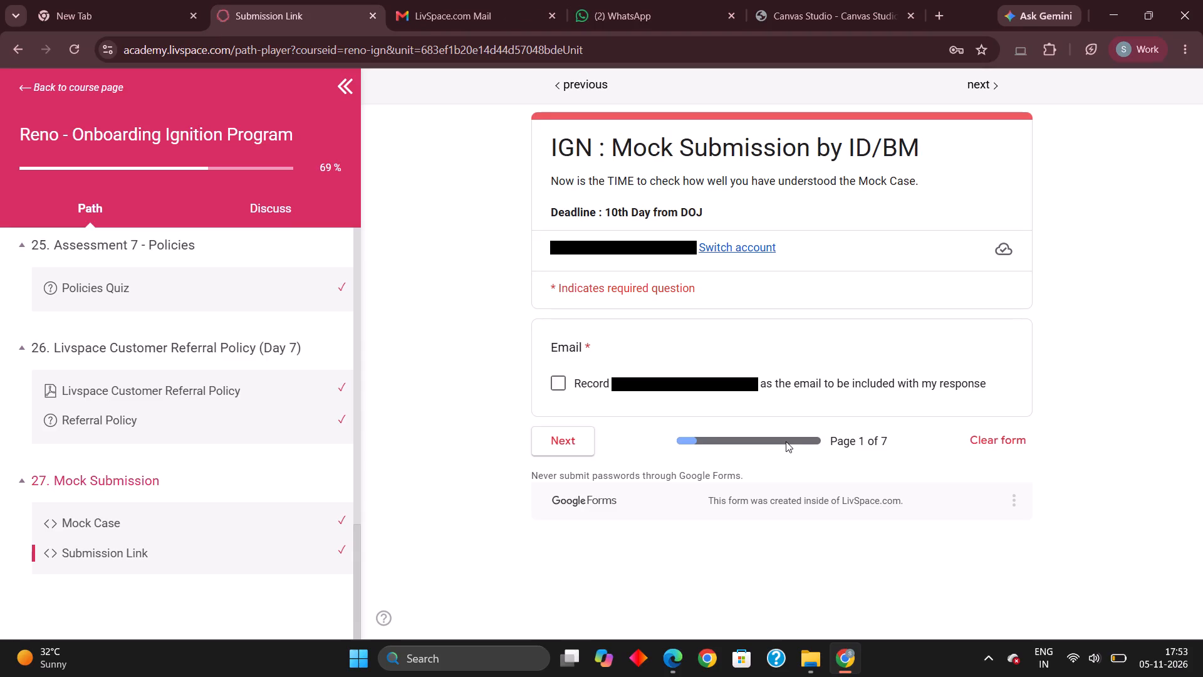
{"action": "left_click", "coordinate": [563, 388]}
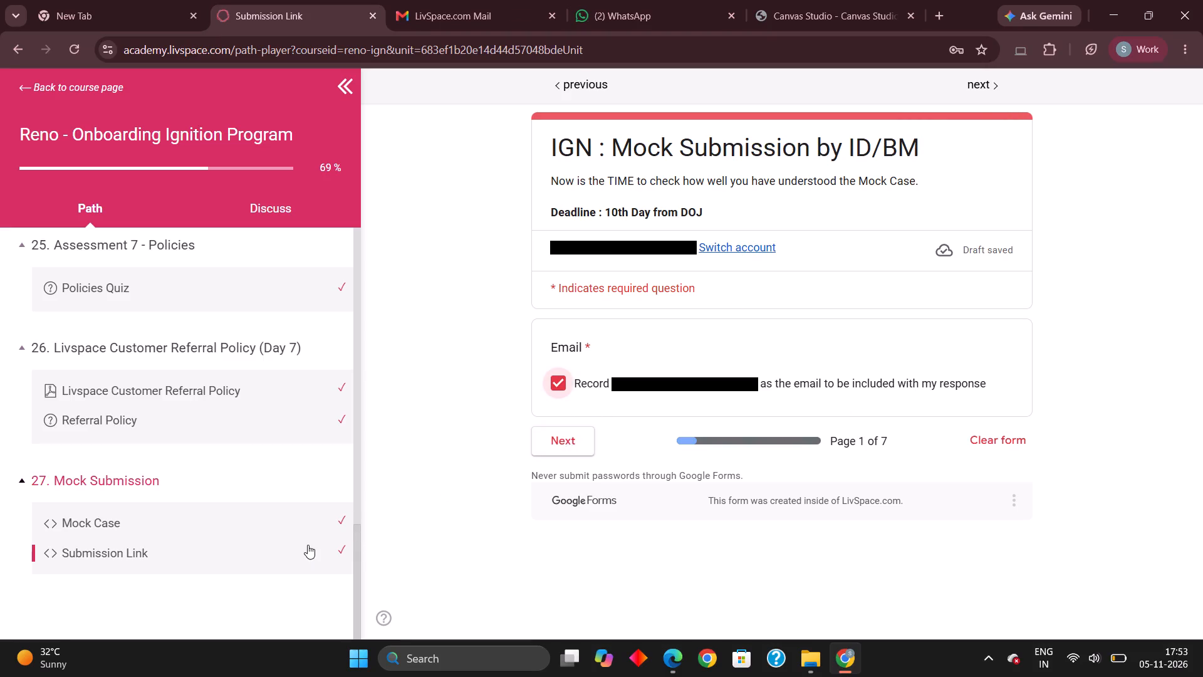
Examine the Mock Case presentation and its neighbouring Submission Link activity for the mock case details.
{"action": "left_click", "coordinate": [312, 526]}
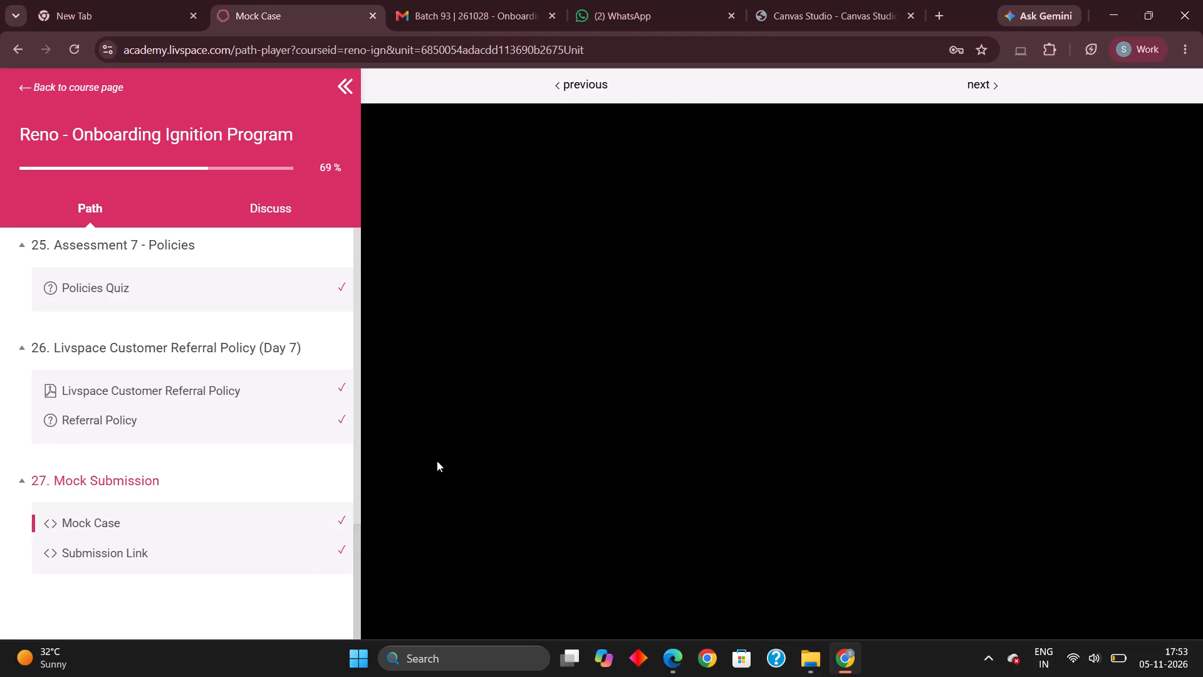
{"action": "scroll", "coordinate": [449, 466], "scroll_direction": "down", "scroll_amount": 1}
{"action": "scroll", "coordinate": [491, 422], "scroll_direction": "down", "scroll_amount": 12}
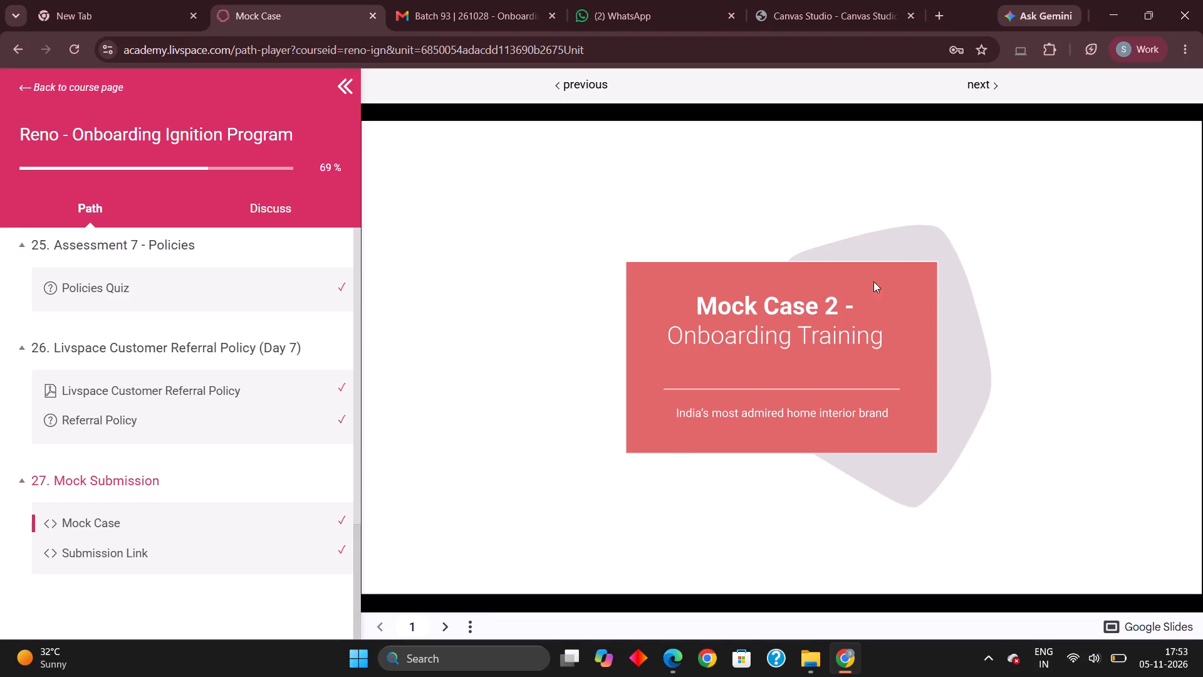
{"action": "left_click", "coordinate": [989, 81]}
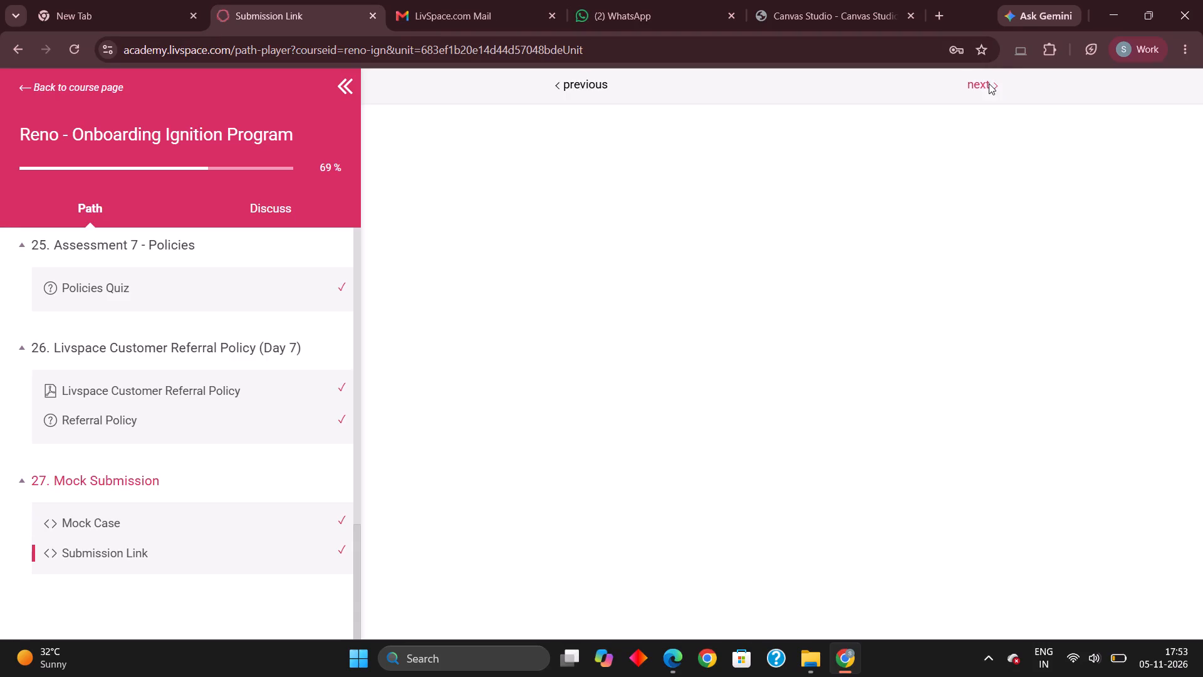
{"action": "left_click", "coordinate": [989, 83]}
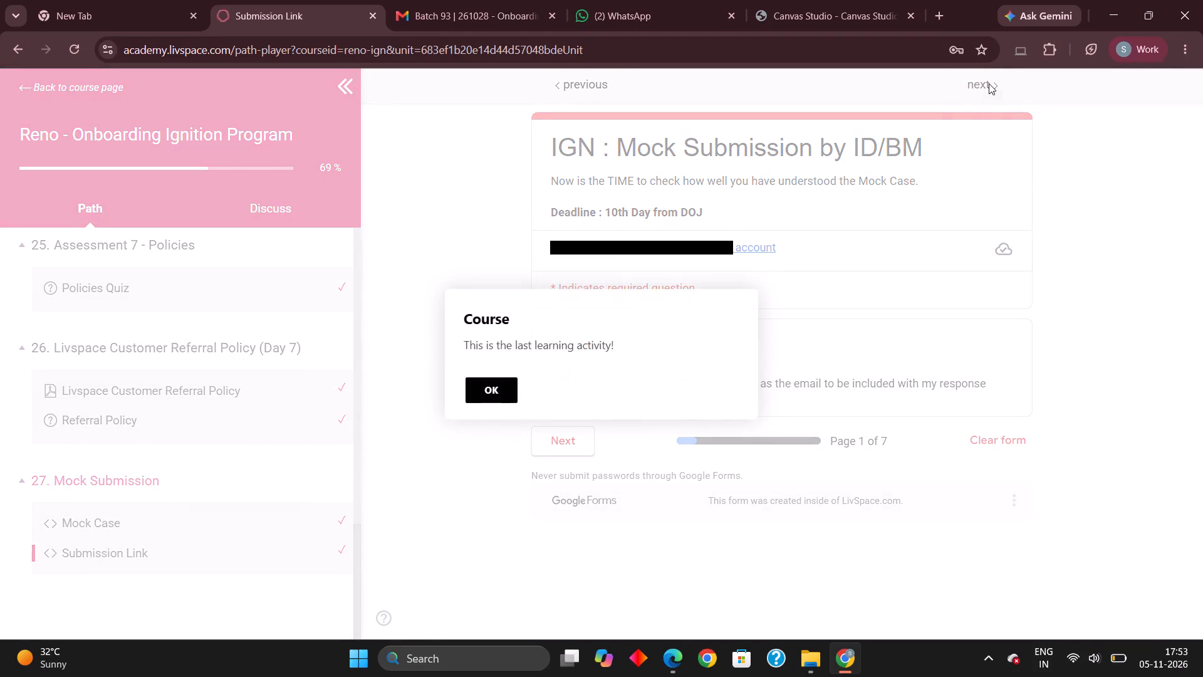
{"action": "left_click", "coordinate": [693, 241]}
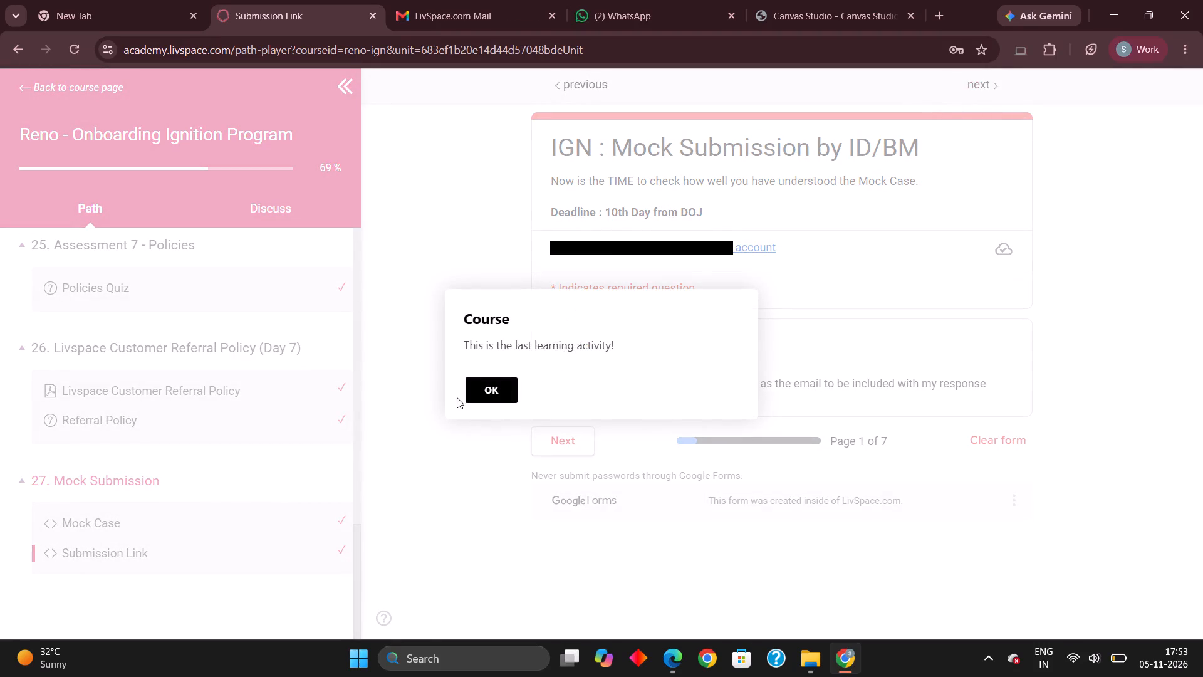
{"action": "left_click", "coordinate": [457, 394]}
{"action": "left_click", "coordinate": [472, 392]}
{"action": "left_click", "coordinate": [574, 92]}
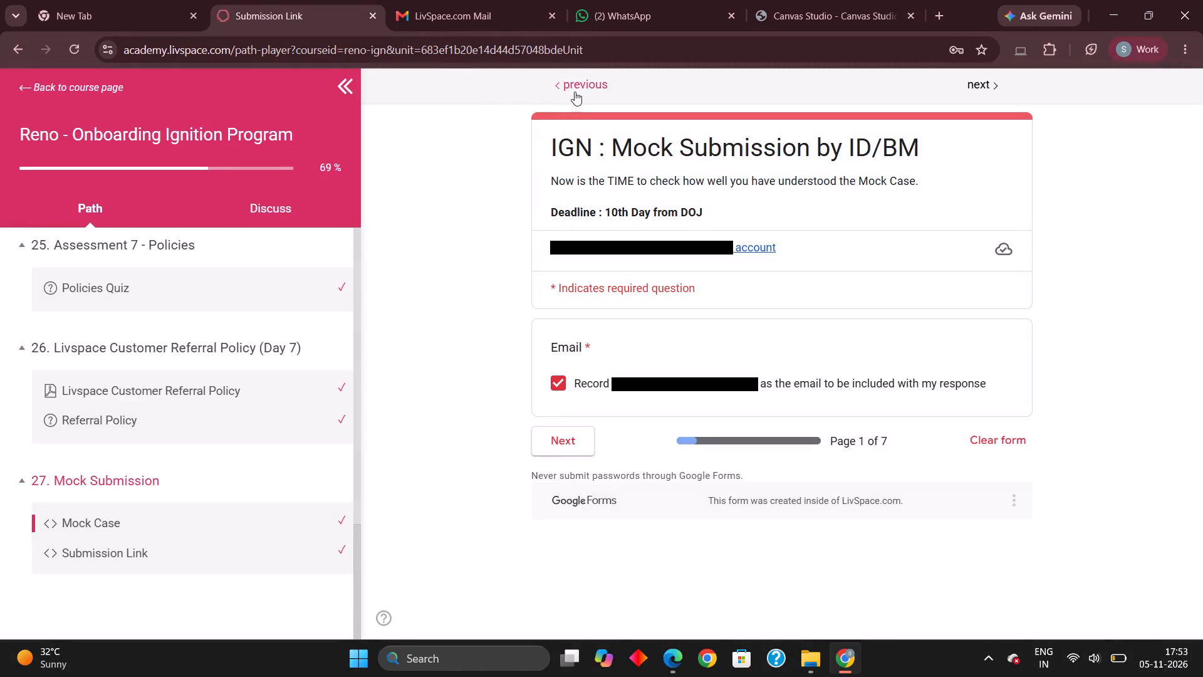
{"action": "left_click", "coordinate": [260, 520]}
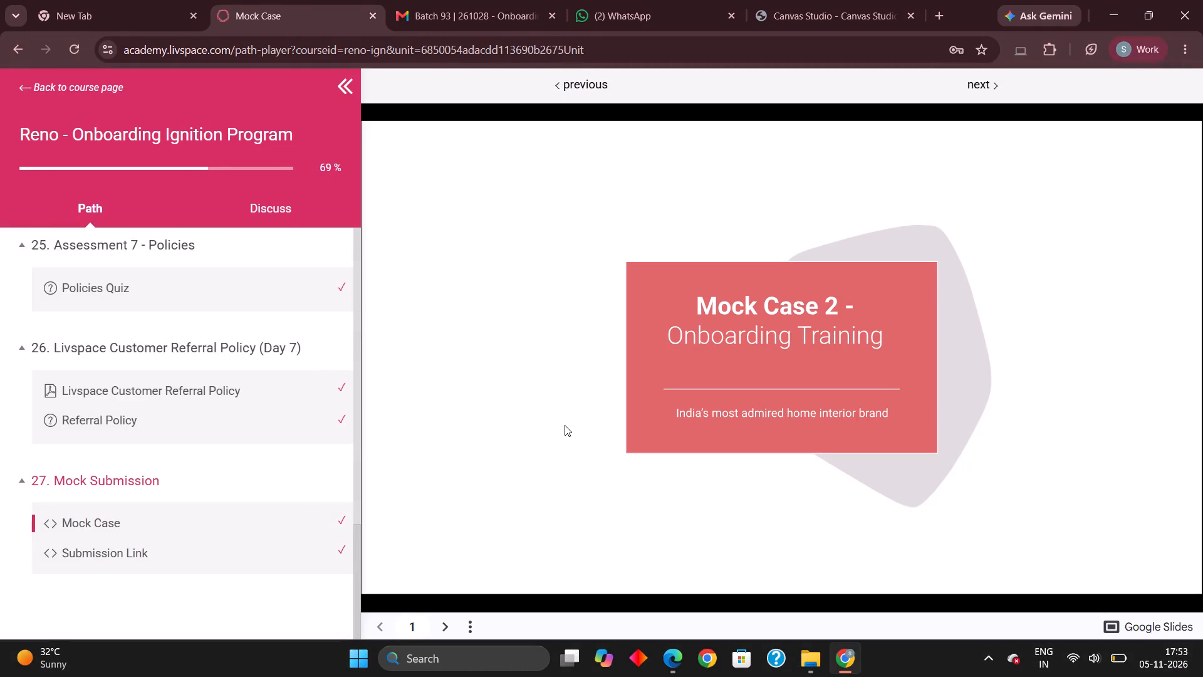
{"action": "scroll", "coordinate": [565, 425], "scroll_direction": "down", "scroll_amount": 8}
{"action": "scroll", "coordinate": [869, 399], "scroll_direction": "down", "scroll_amount": 5}
{"action": "scroll", "coordinate": [679, 579], "scroll_direction": "down", "scroll_amount": 2}
{"action": "left_click_drag", "start_coordinate": [307, 535], "coordinate": [296, 506]}
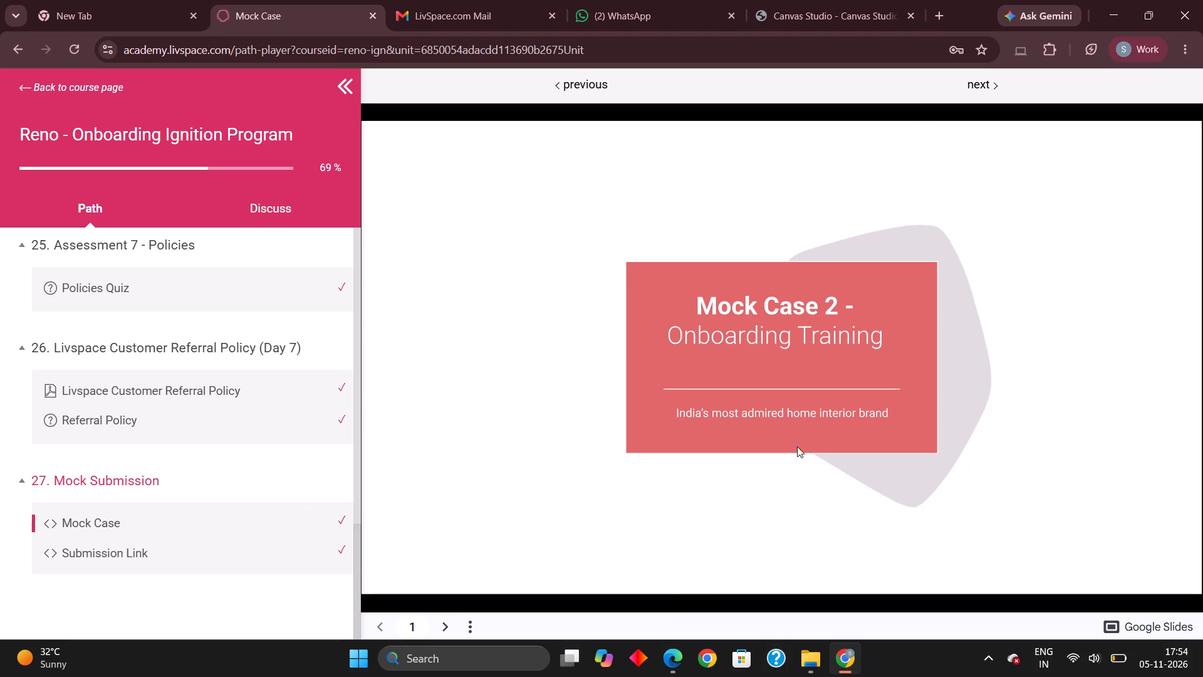
Look through the course outline for mock case material, and recheck the Submission Link form and the Mock Case presentation.
{"action": "scroll", "coordinate": [247, 391], "scroll_direction": "up", "scroll_amount": 2}
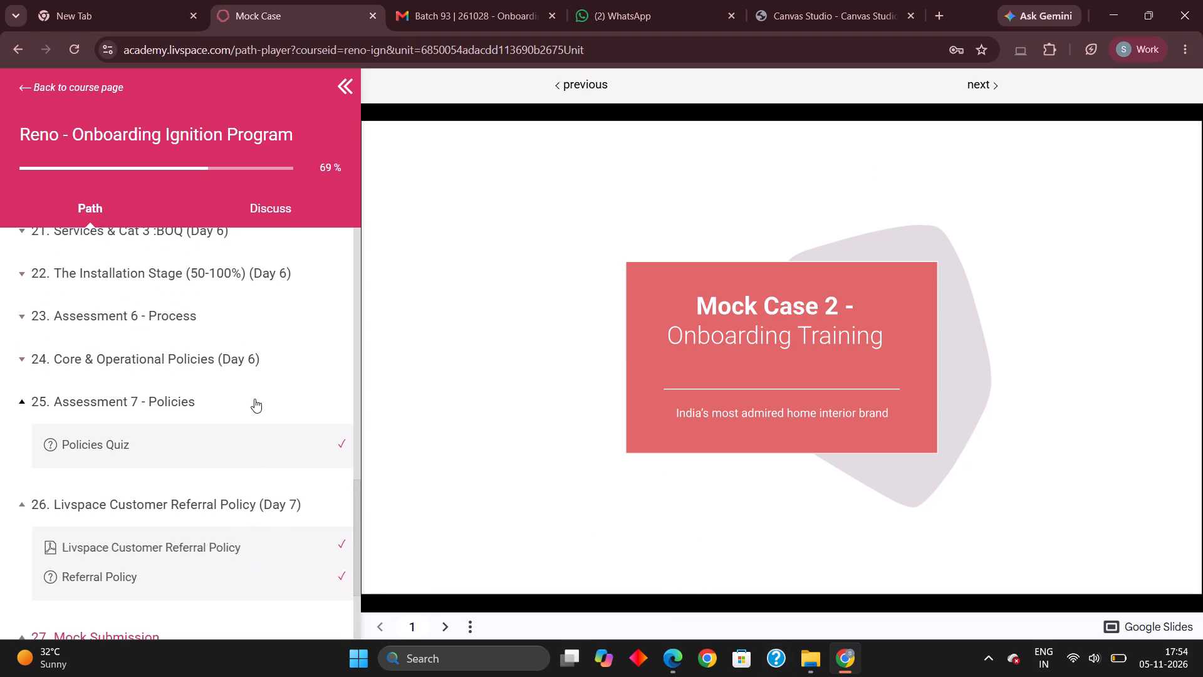
{"action": "scroll", "coordinate": [256, 400], "scroll_direction": "up", "scroll_amount": 11}
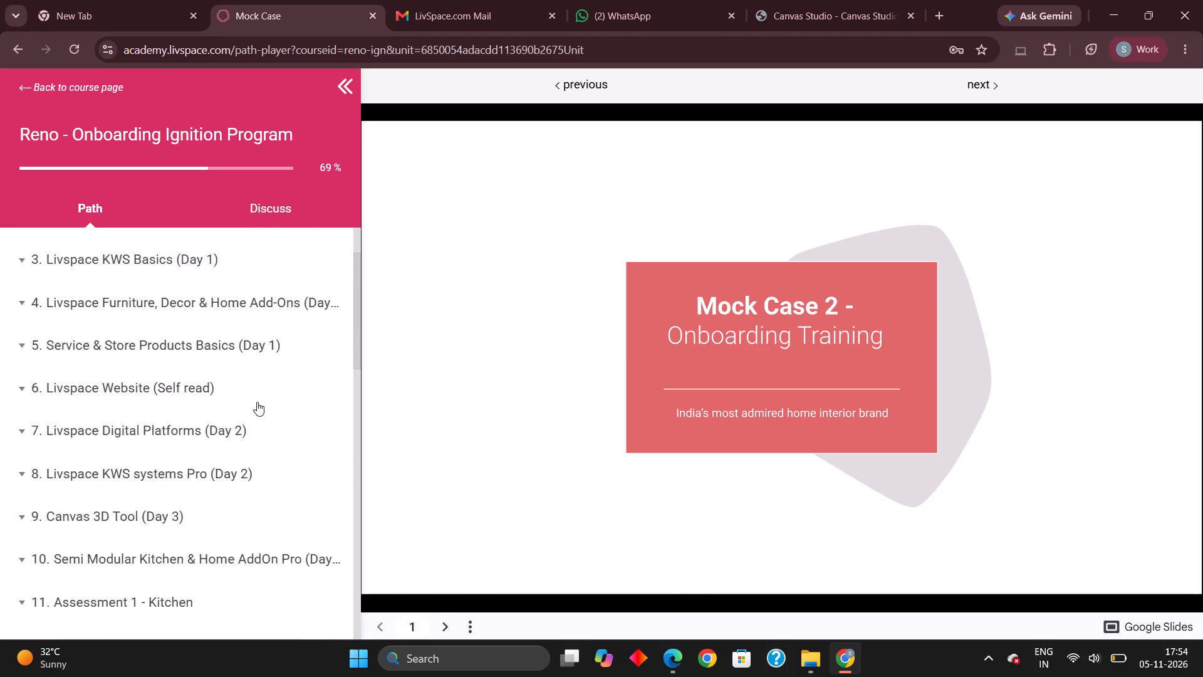
{"action": "scroll", "coordinate": [258, 402], "scroll_direction": "down", "scroll_amount": 20}
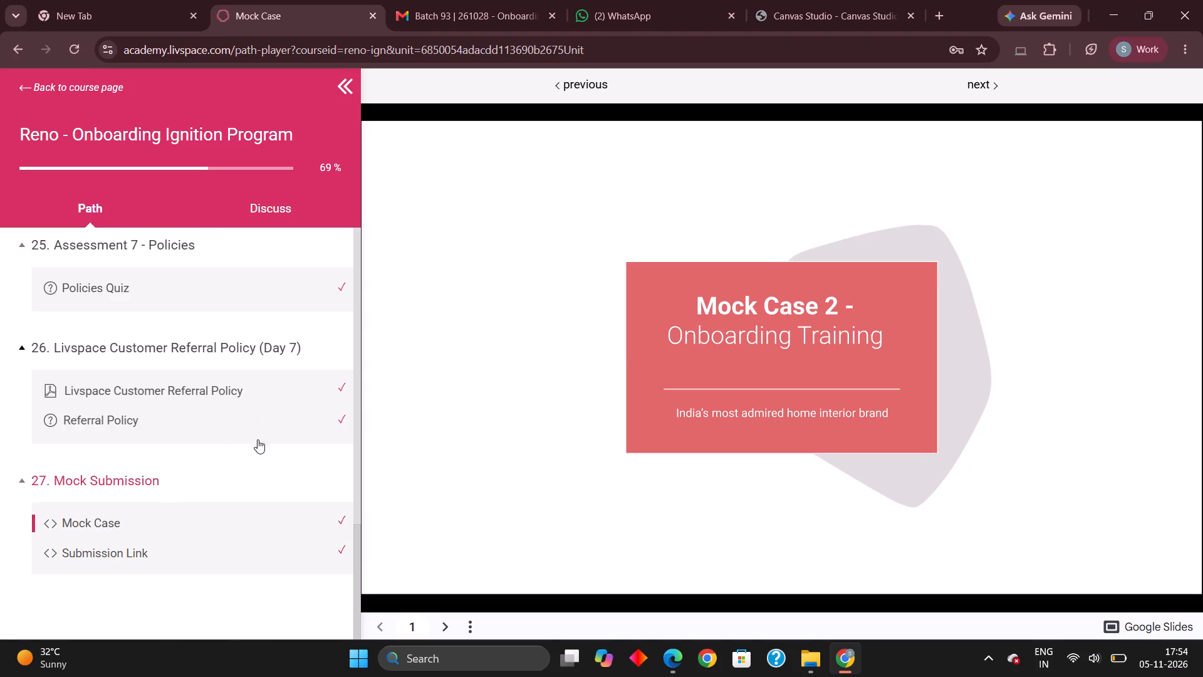
{"action": "triple_click", "coordinate": [260, 524]}
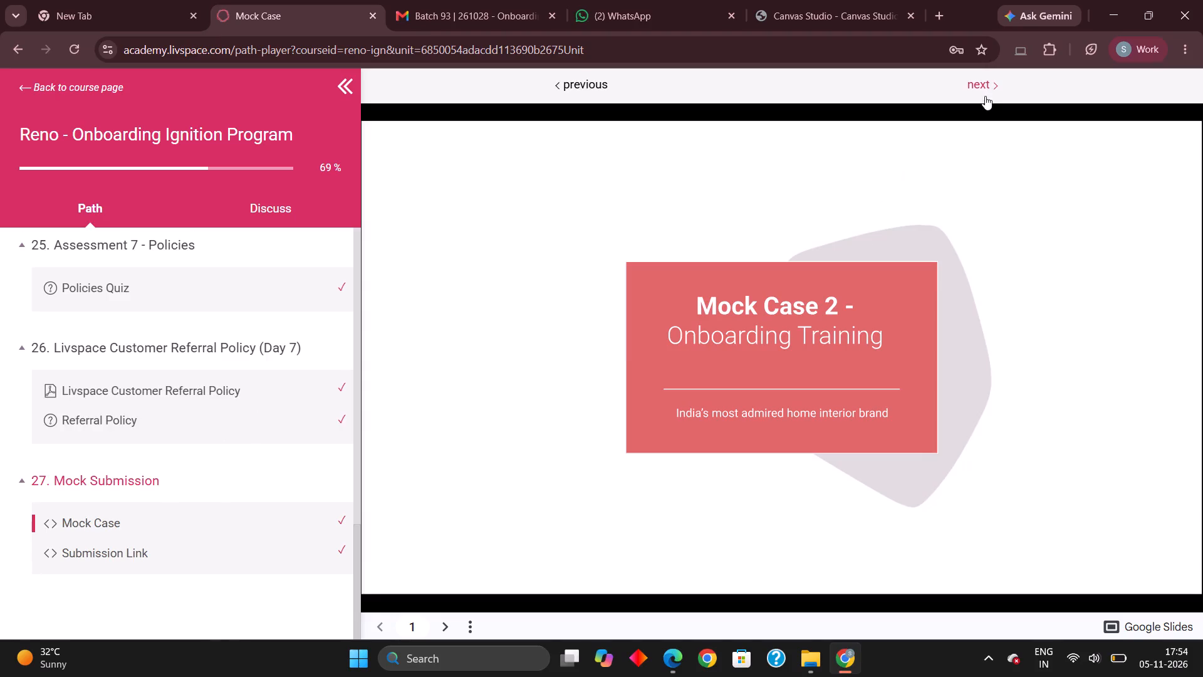
{"action": "left_click", "coordinate": [985, 96]}
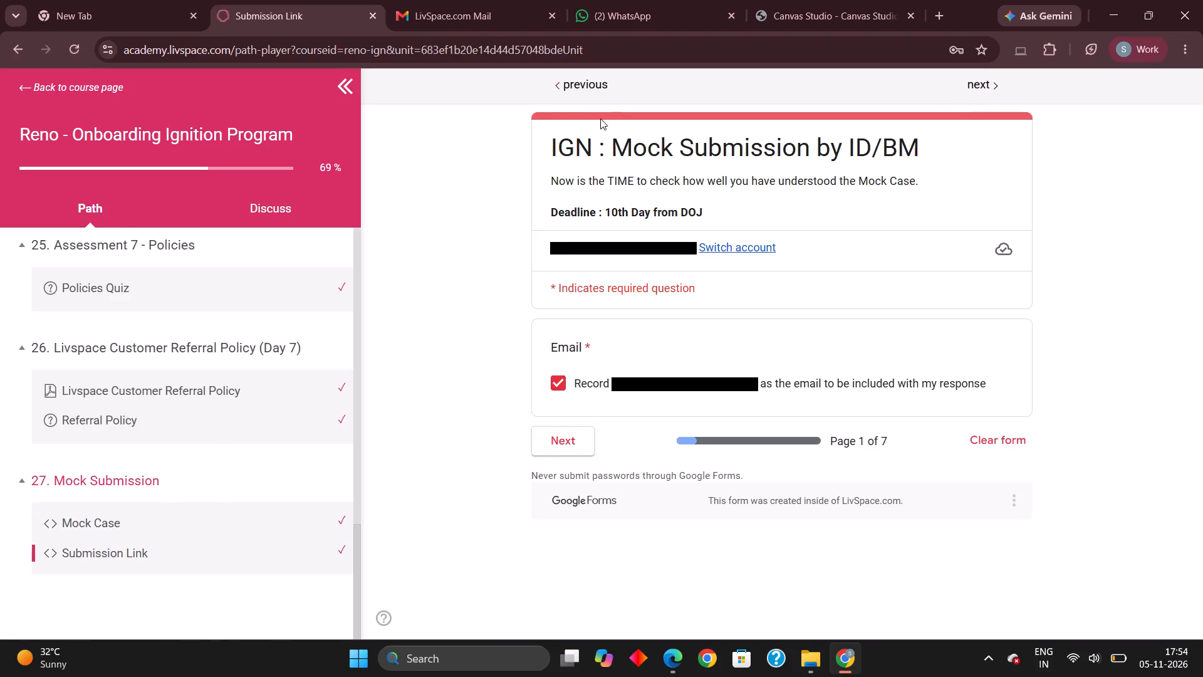
{"action": "left_click", "coordinate": [612, 90]}
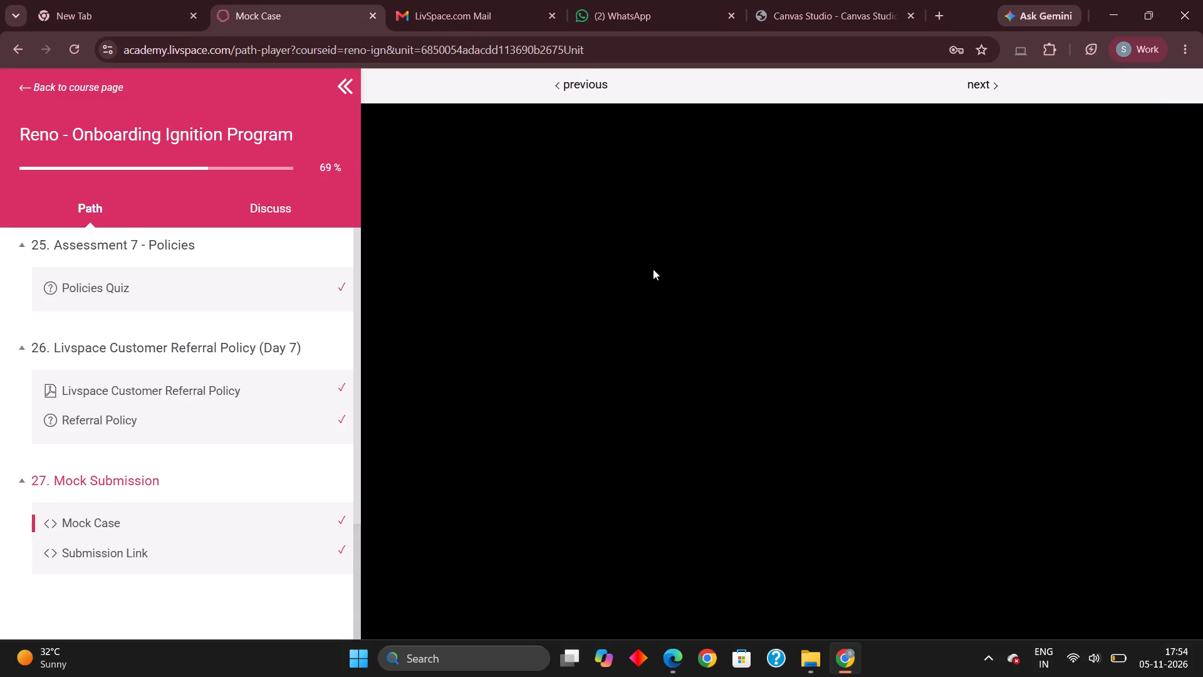
{"action": "scroll", "coordinate": [654, 270], "scroll_direction": "down", "scroll_amount": 11}
{"action": "scroll", "coordinate": [796, 463], "scroll_direction": "down", "scroll_amount": 3}
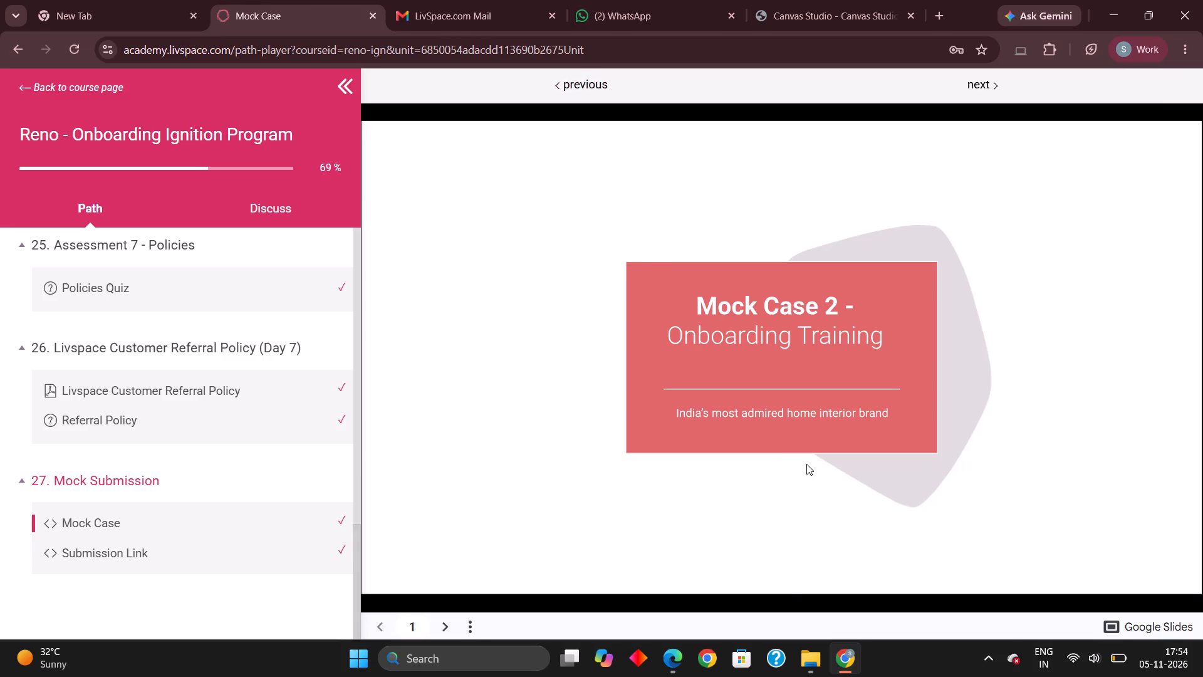
{"action": "scroll", "coordinate": [806, 464], "scroll_direction": "down", "scroll_amount": 4}
Open Google Slides from the Mock Case presentation to look for the deck, and return to the course.
{"action": "left_click", "coordinate": [1168, 627]}
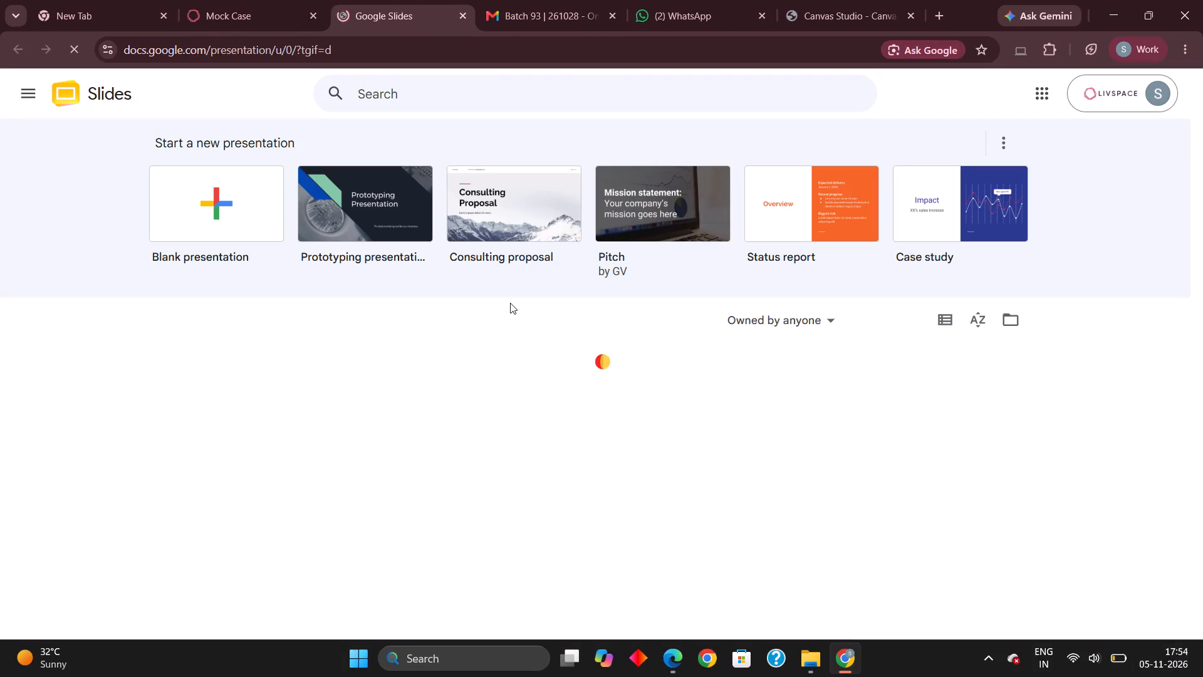
{"action": "scroll", "coordinate": [510, 303], "scroll_direction": "down", "scroll_amount": 3}
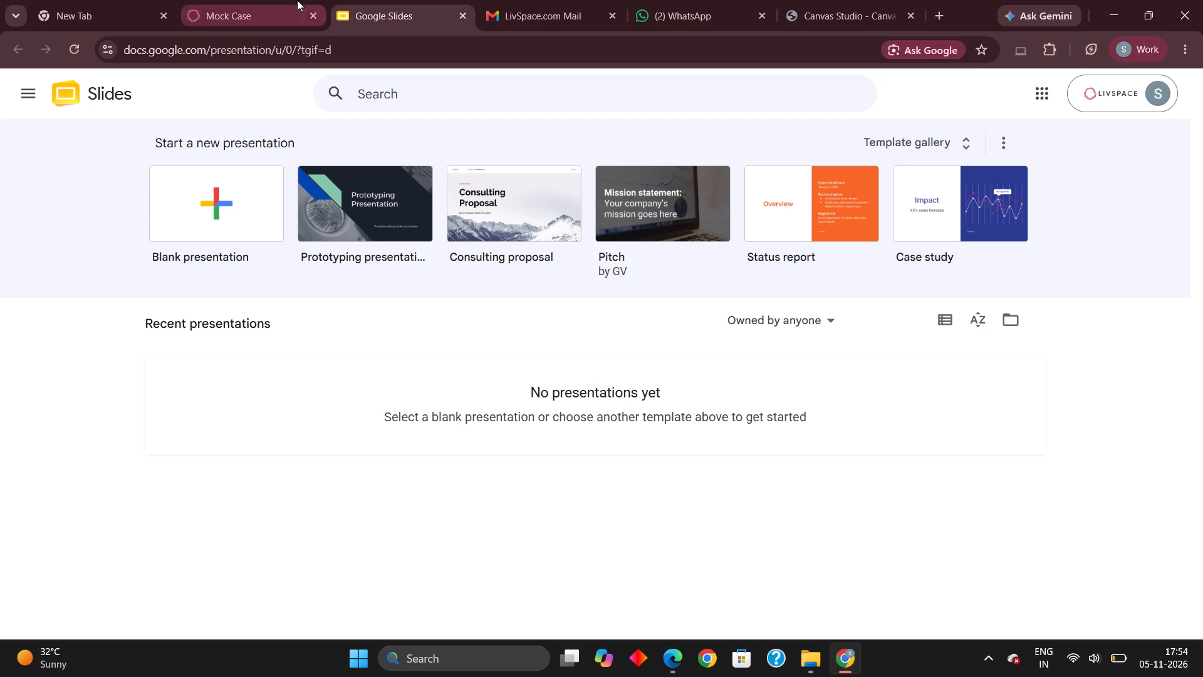
{"action": "left_click", "coordinate": [274, 0]}
{"action": "scroll", "coordinate": [555, 384], "scroll_direction": "down", "scroll_amount": 1}
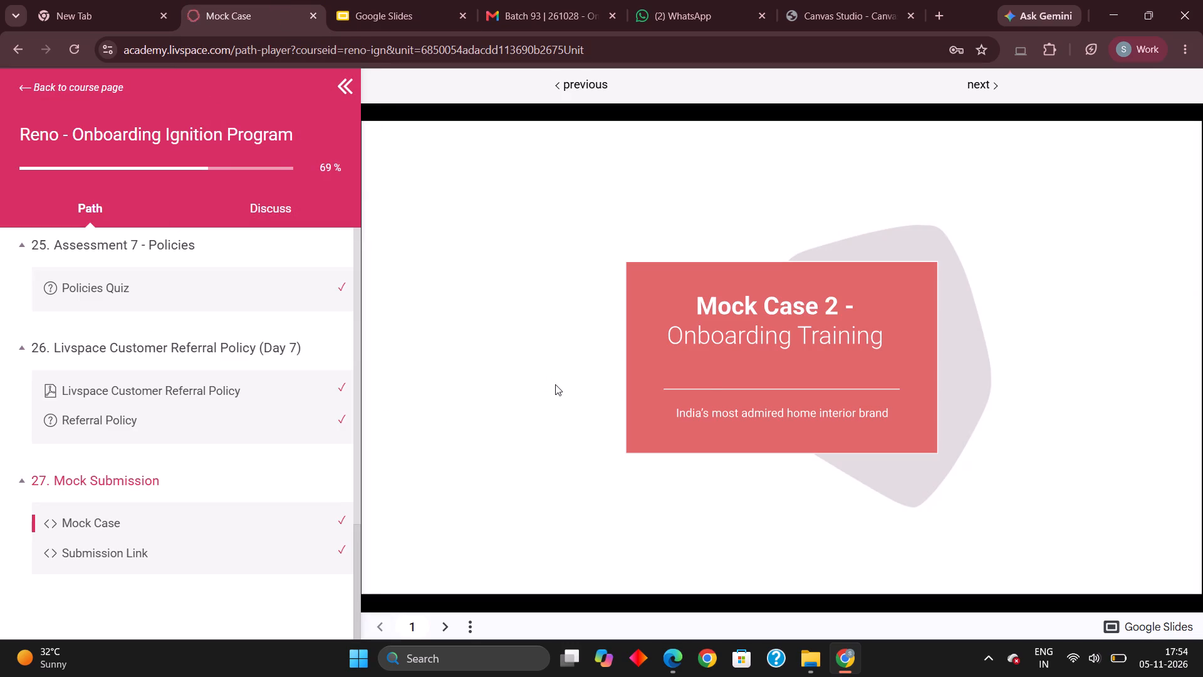
Look through the later course units, from The Pre Booking Stage Process to Mock Submission, and reselect Mock Case.
{"action": "scroll", "coordinate": [555, 384], "scroll_direction": "down", "scroll_amount": 1}
{"action": "scroll", "coordinate": [263, 426], "scroll_direction": "up", "scroll_amount": 2}
{"action": "scroll", "coordinate": [263, 426], "scroll_direction": "down", "scroll_amount": 1}
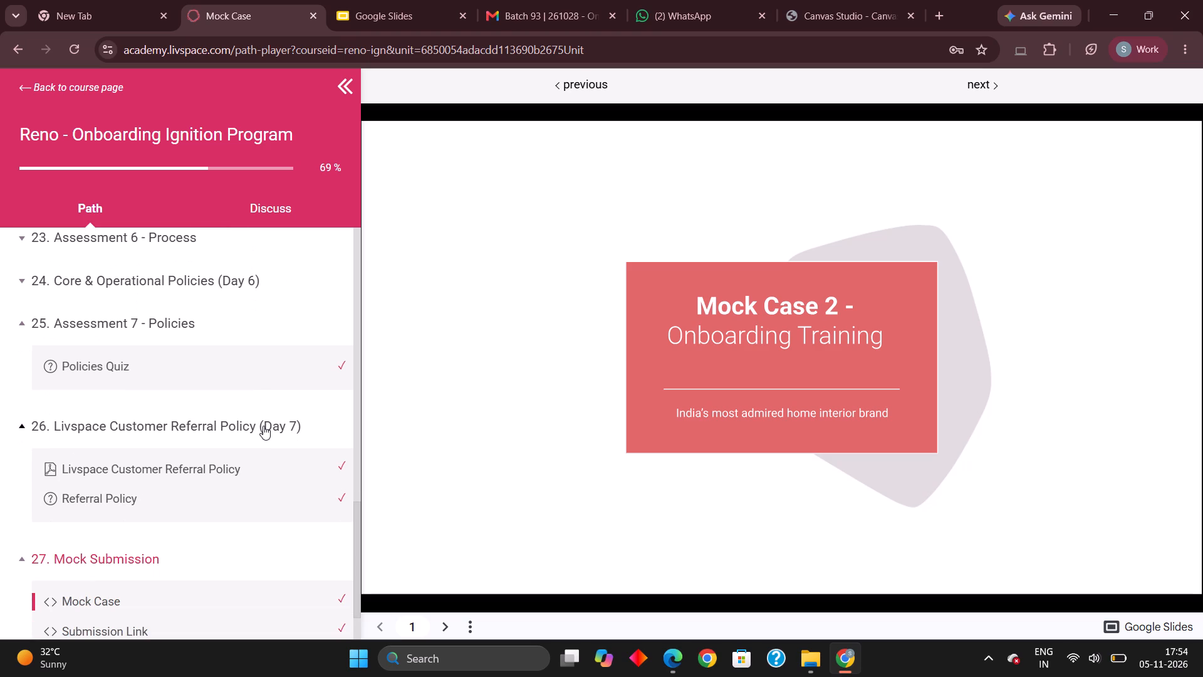
{"action": "scroll", "coordinate": [263, 426], "scroll_direction": "up", "scroll_amount": 4}
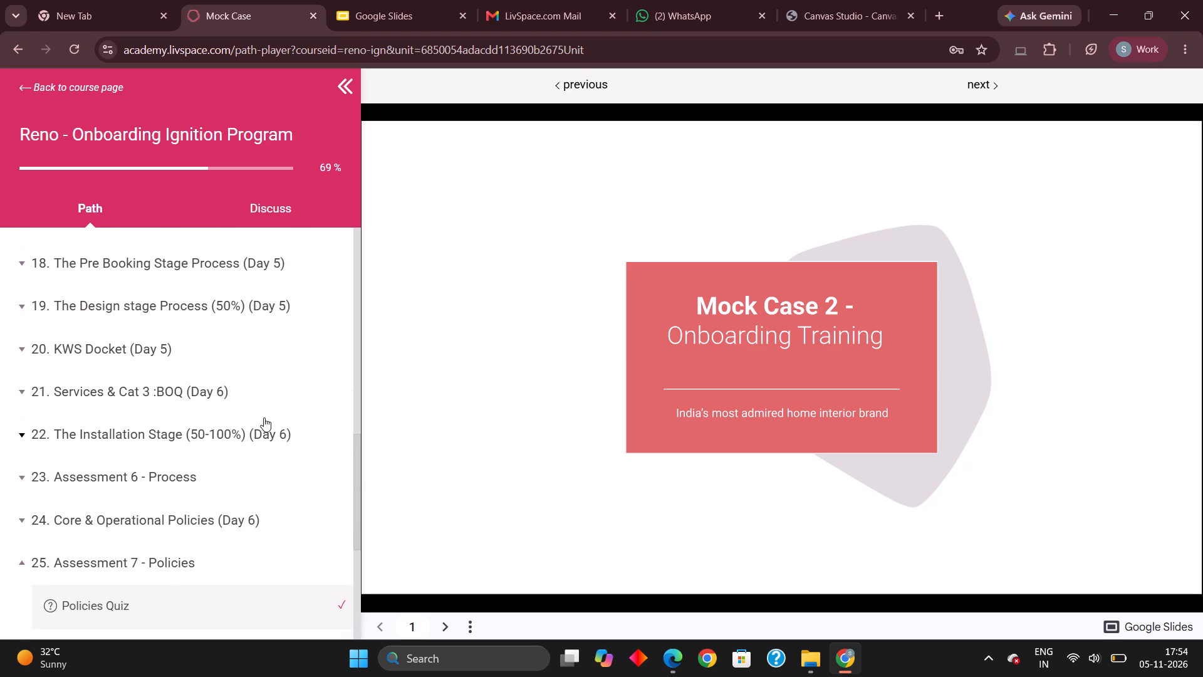
{"action": "scroll", "coordinate": [264, 417], "scroll_direction": "up", "scroll_amount": 2}
{"action": "scroll", "coordinate": [264, 417], "scroll_direction": "down", "scroll_amount": 6}
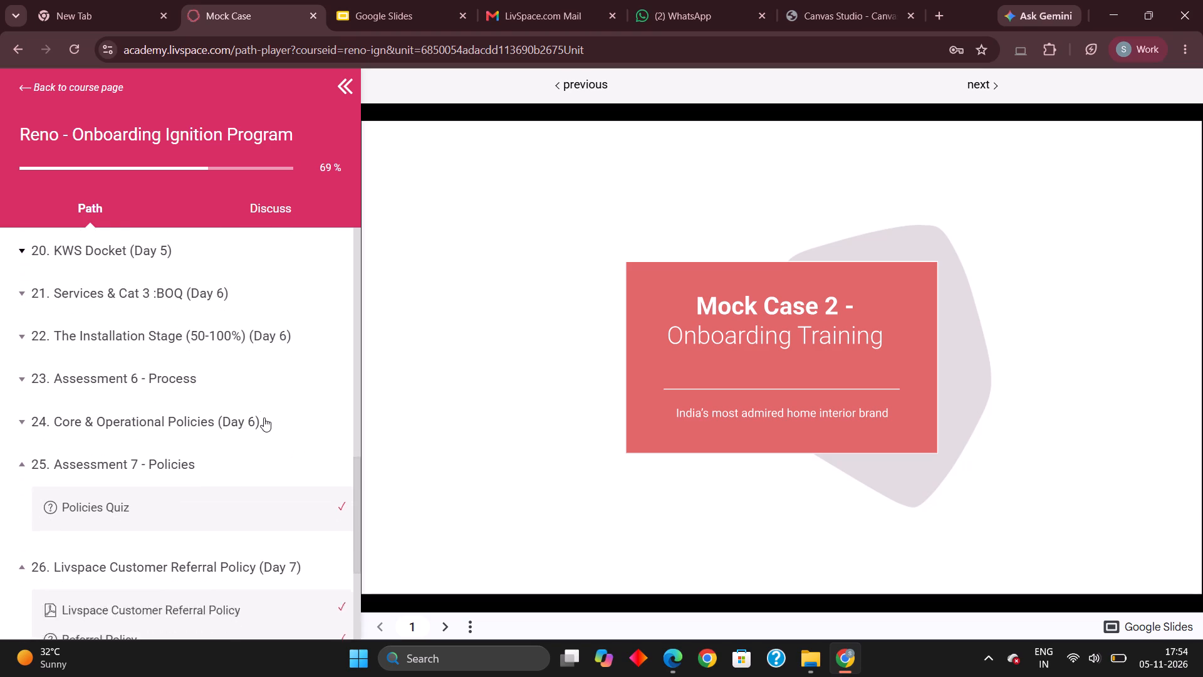
{"action": "scroll", "coordinate": [264, 417], "scroll_direction": "down", "scroll_amount": 2}
{"action": "left_click", "coordinate": [95, 528]}
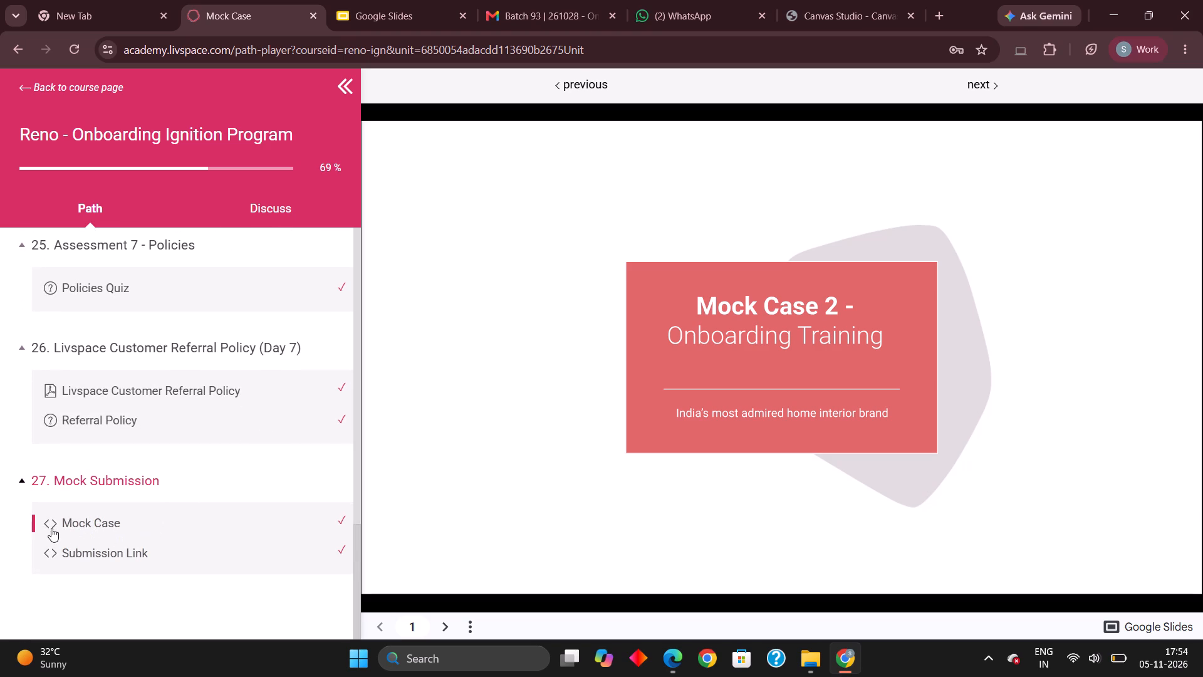
{"action": "triple_click", "coordinate": [53, 525]}
Search the course outline's assessment and process units again for mock case material, back down to Mock Submission.
{"action": "scroll", "coordinate": [85, 525], "scroll_direction": "up", "scroll_amount": 1}
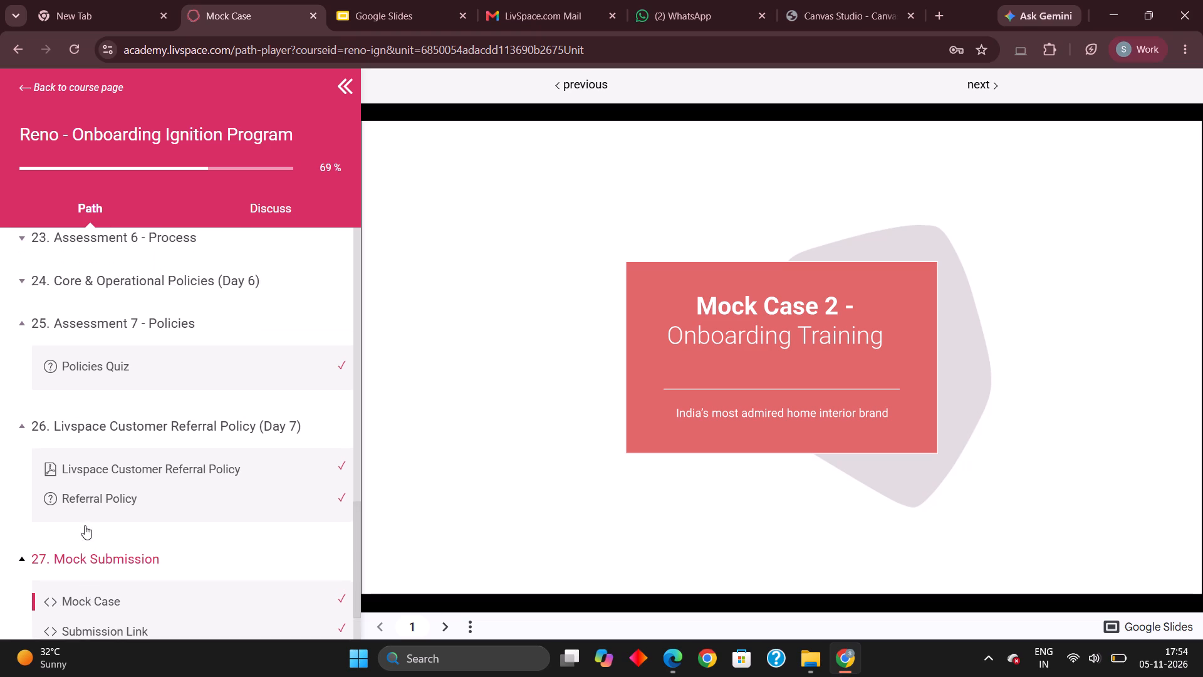
{"action": "scroll", "coordinate": [85, 525], "scroll_direction": "up", "scroll_amount": 7}
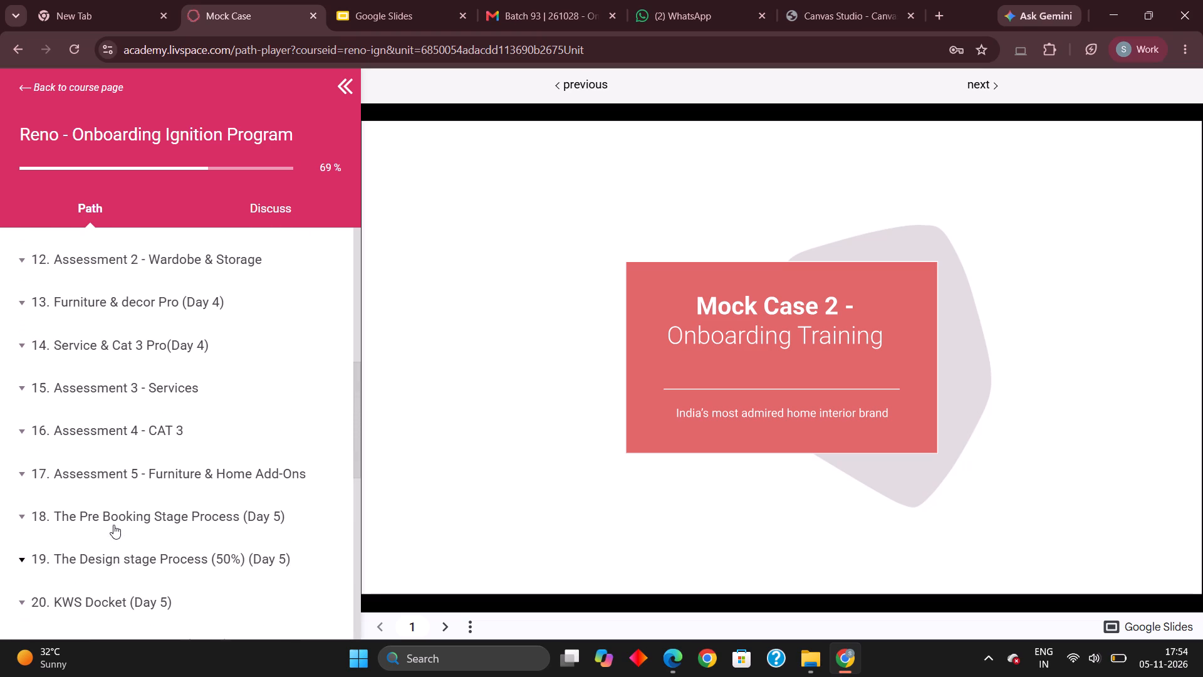
{"action": "scroll", "coordinate": [113, 525], "scroll_direction": "up", "scroll_amount": 3}
{"action": "scroll", "coordinate": [113, 525], "scroll_direction": "down", "scroll_amount": 3}
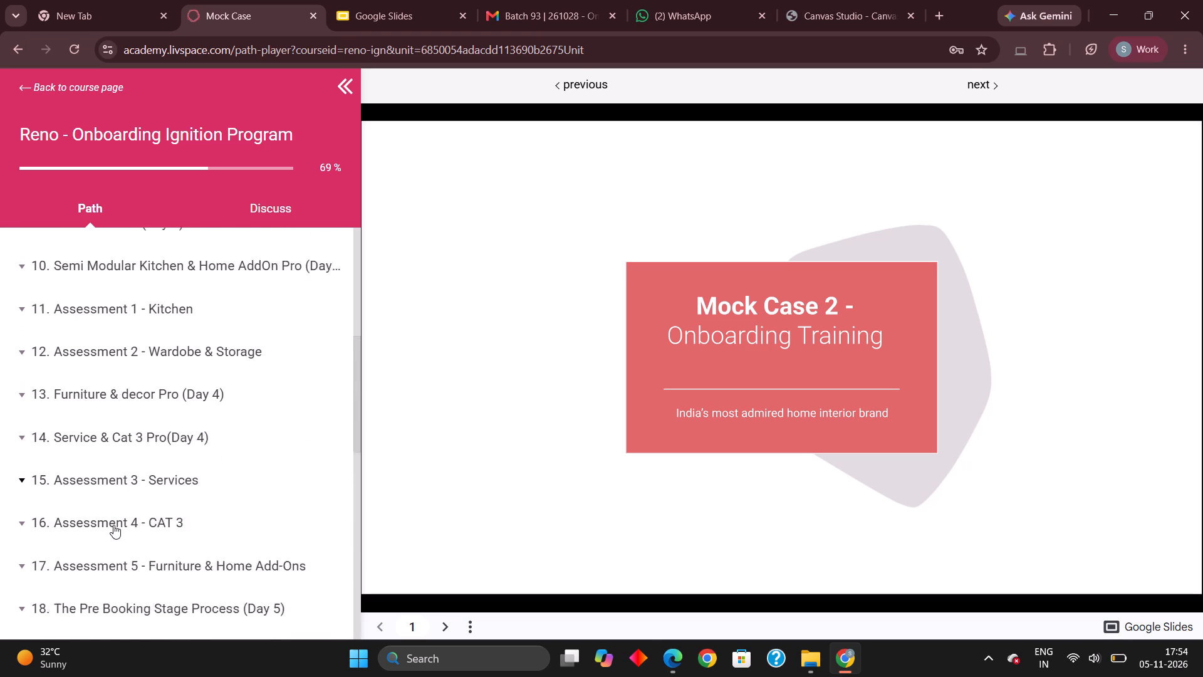
{"action": "scroll", "coordinate": [118, 503], "scroll_direction": "down", "scroll_amount": 2}
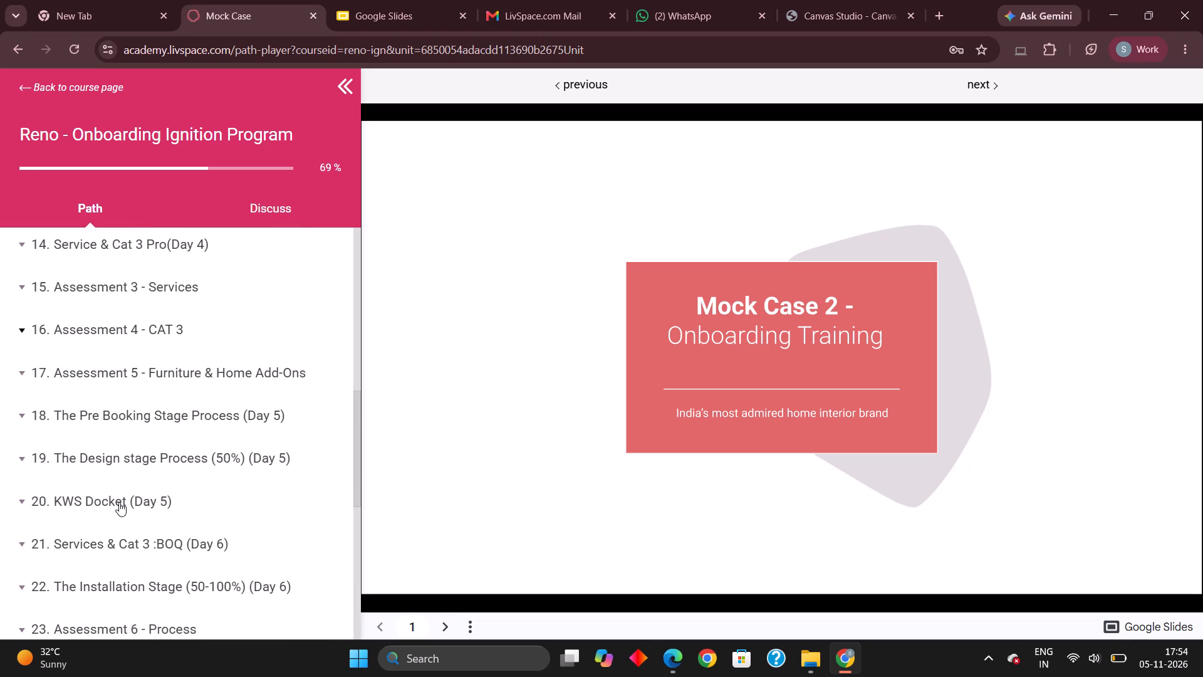
{"action": "scroll", "coordinate": [119, 502], "scroll_direction": "down", "scroll_amount": 4}
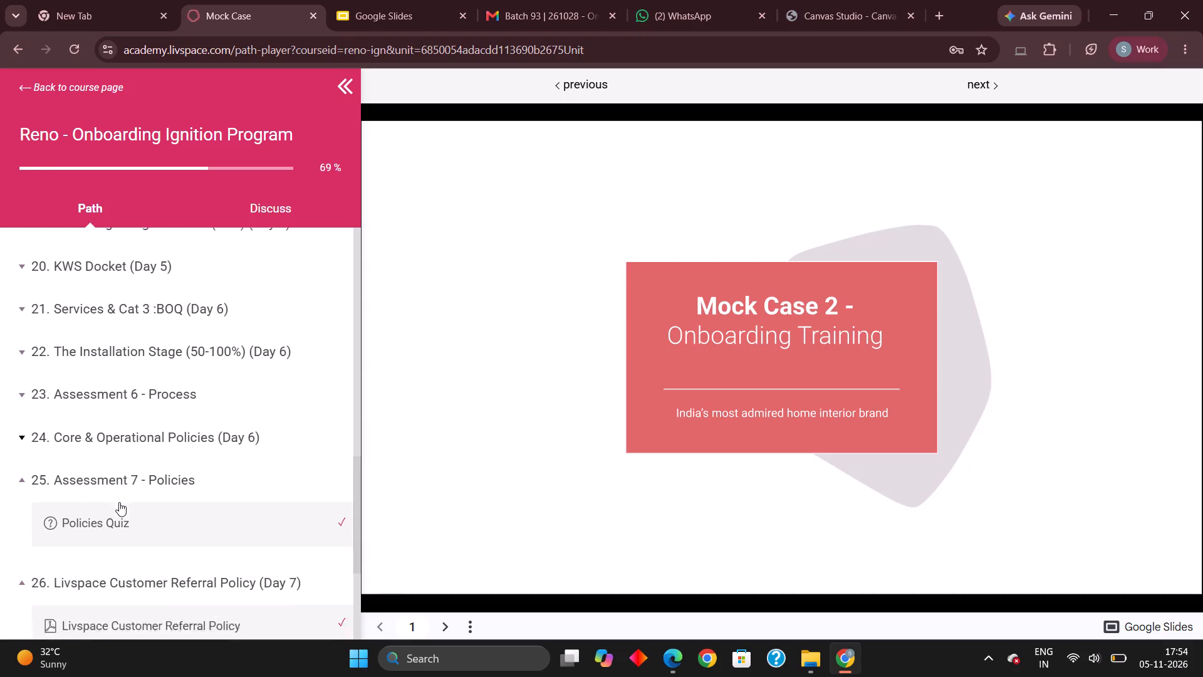
{"action": "scroll", "coordinate": [119, 502], "scroll_direction": "down", "scroll_amount": 4}
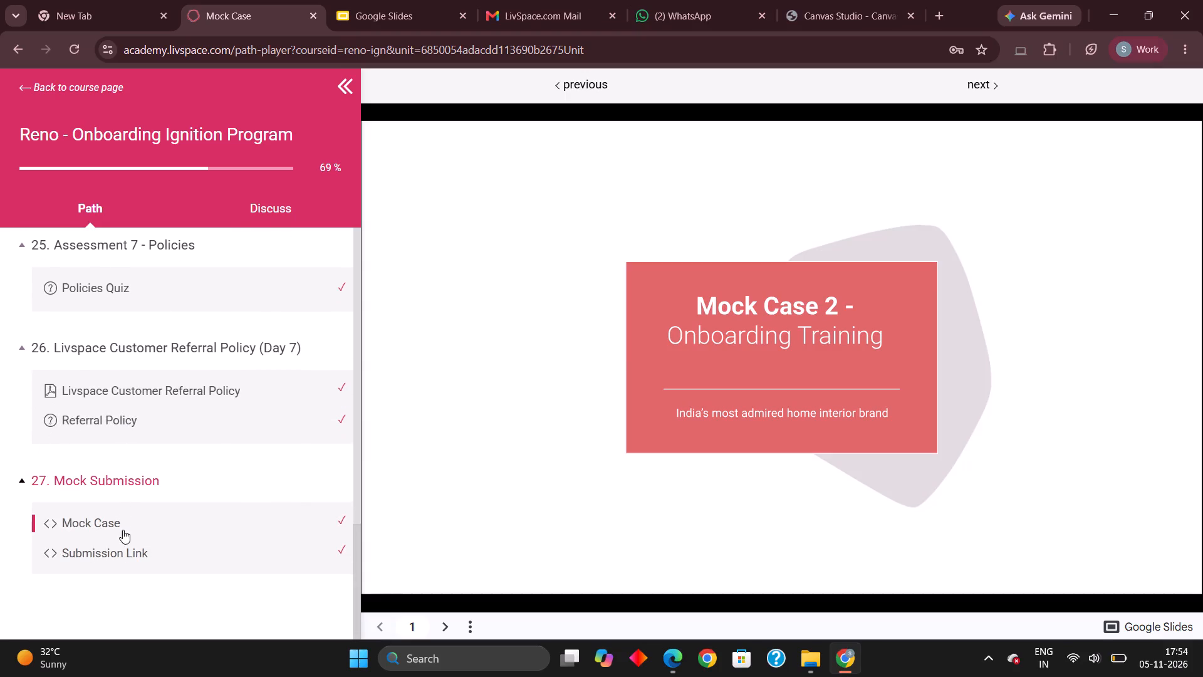
Reopen the Submission Link activity under Mock Submission.
{"action": "left_click", "coordinate": [122, 546]}
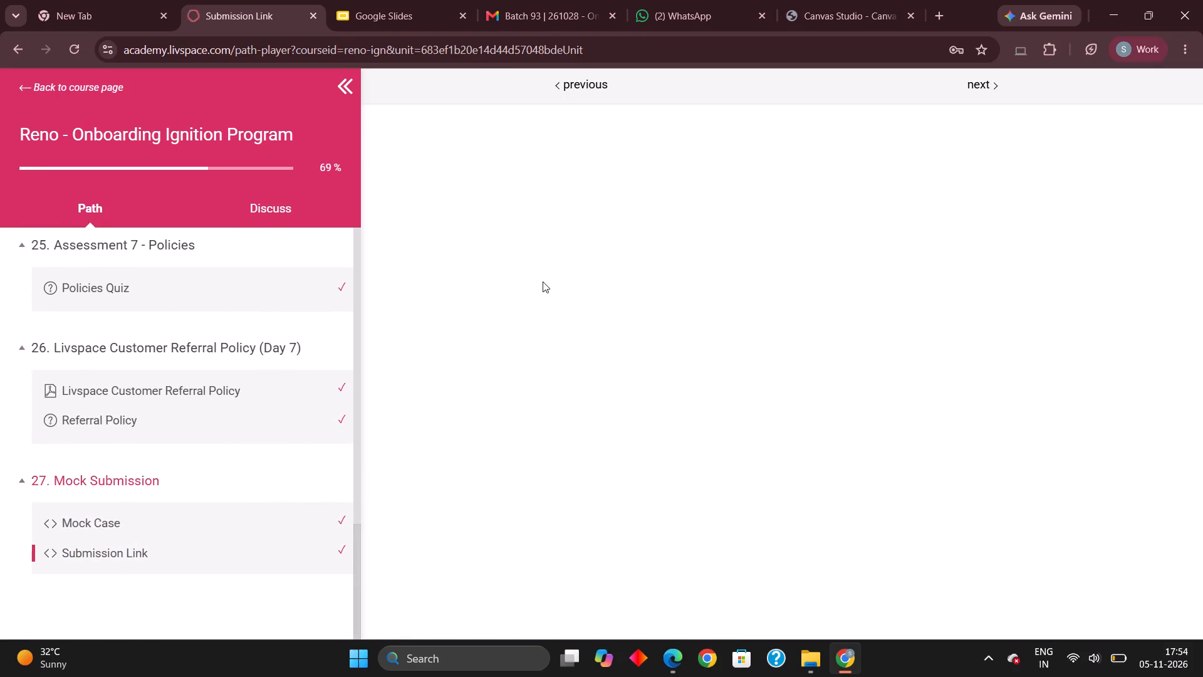
Return to the Mock Case presentation and read its Layout Plan, Customer Persona and Kitchen Brief & Requirements slides.
{"action": "left_click", "coordinate": [572, 91]}
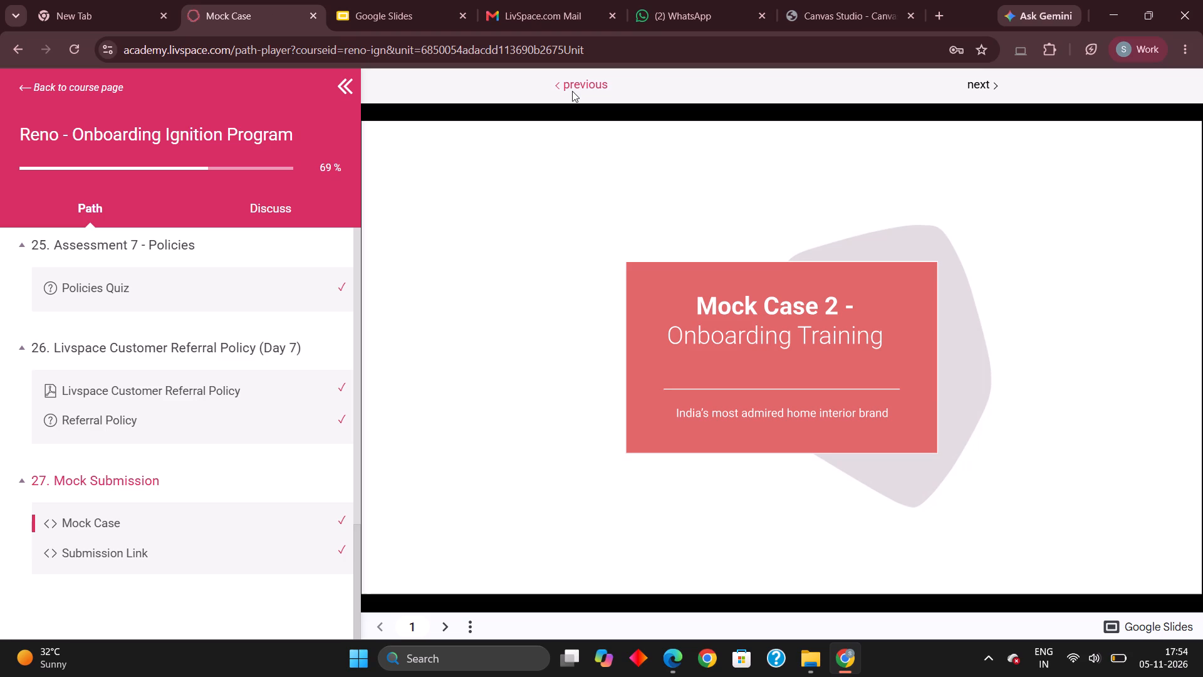
{"action": "scroll", "coordinate": [607, 278], "scroll_direction": "down", "scroll_amount": 7}
{"action": "scroll", "coordinate": [627, 352], "scroll_direction": "down", "scroll_amount": 3}
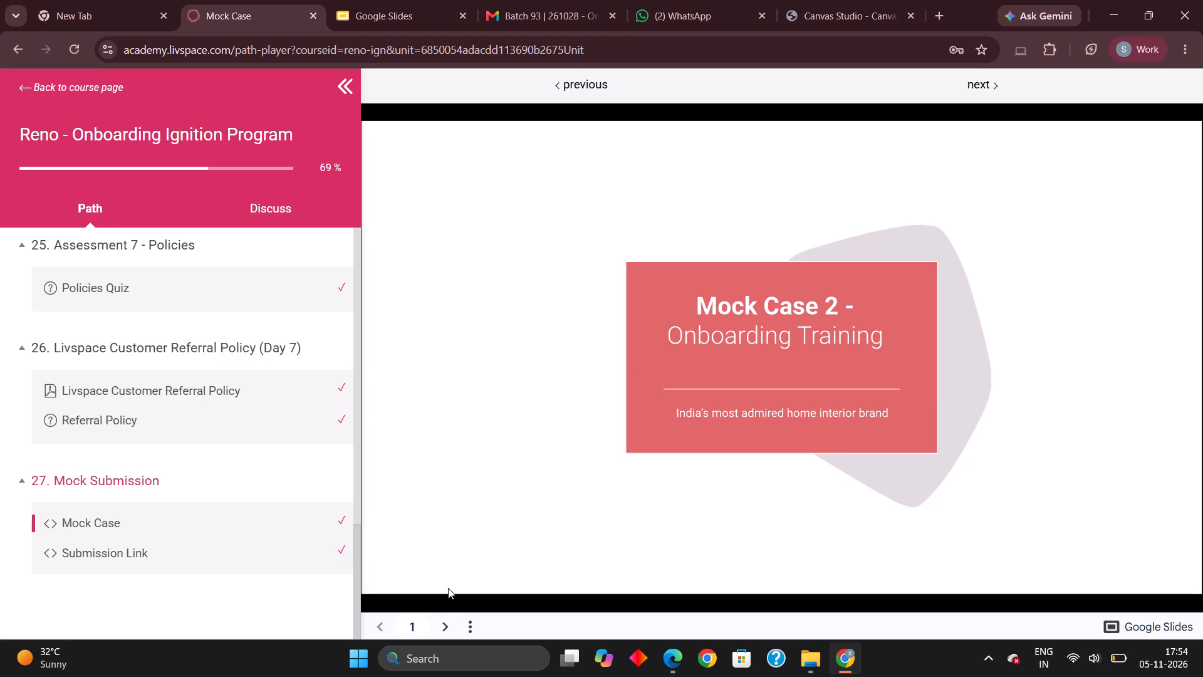
{"action": "left_click", "coordinate": [444, 624]}
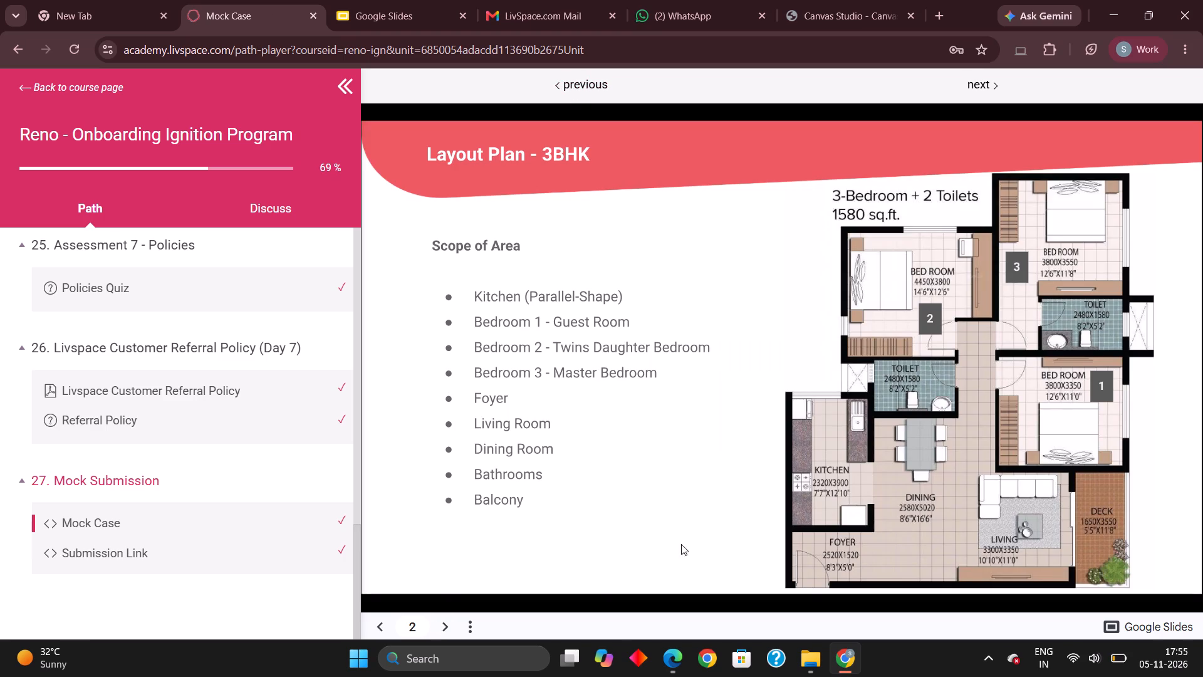
{"action": "left_click", "coordinate": [447, 629]}
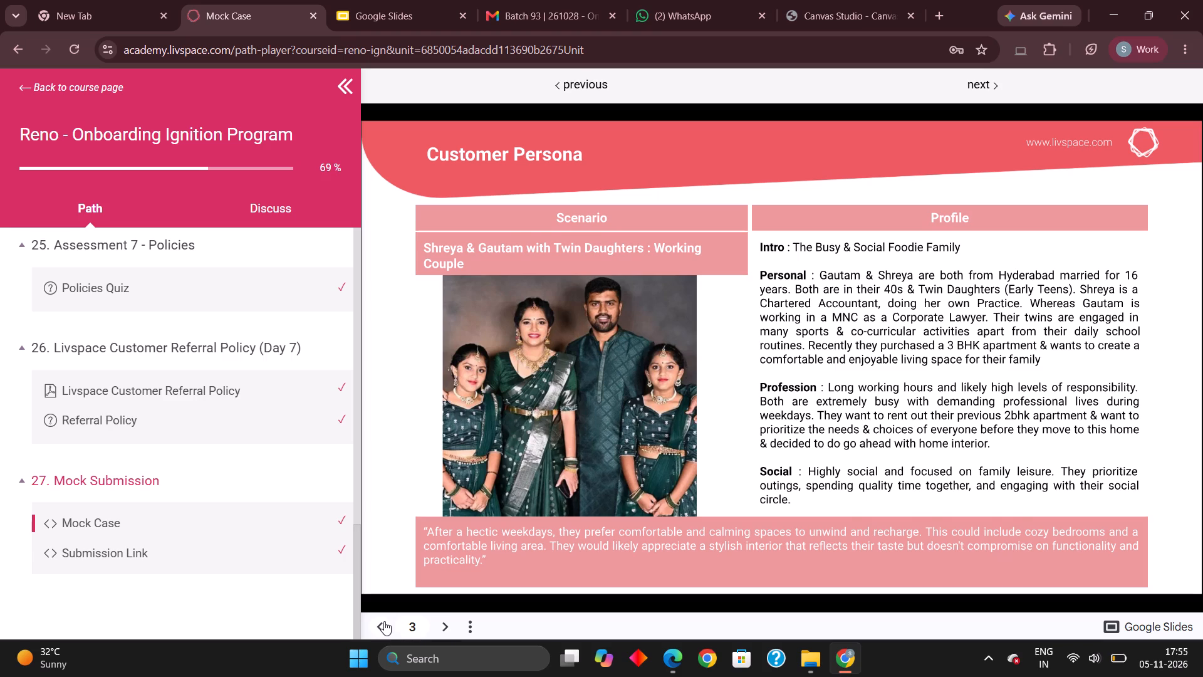
{"action": "left_click", "coordinate": [384, 621]}
{"action": "scroll", "coordinate": [626, 389], "scroll_direction": "down", "scroll_amount": 4}
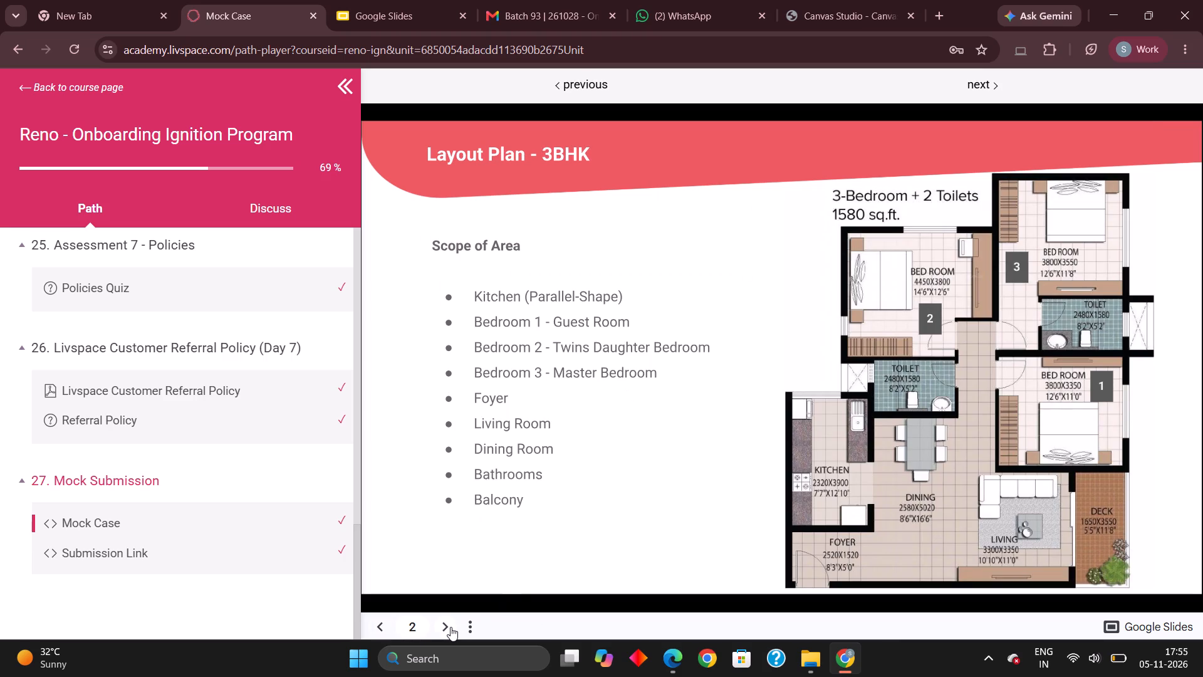
{"action": "left_click", "coordinate": [450, 627]}
{"action": "left_click", "coordinate": [383, 626]}
{"action": "left_click", "coordinate": [445, 629]}
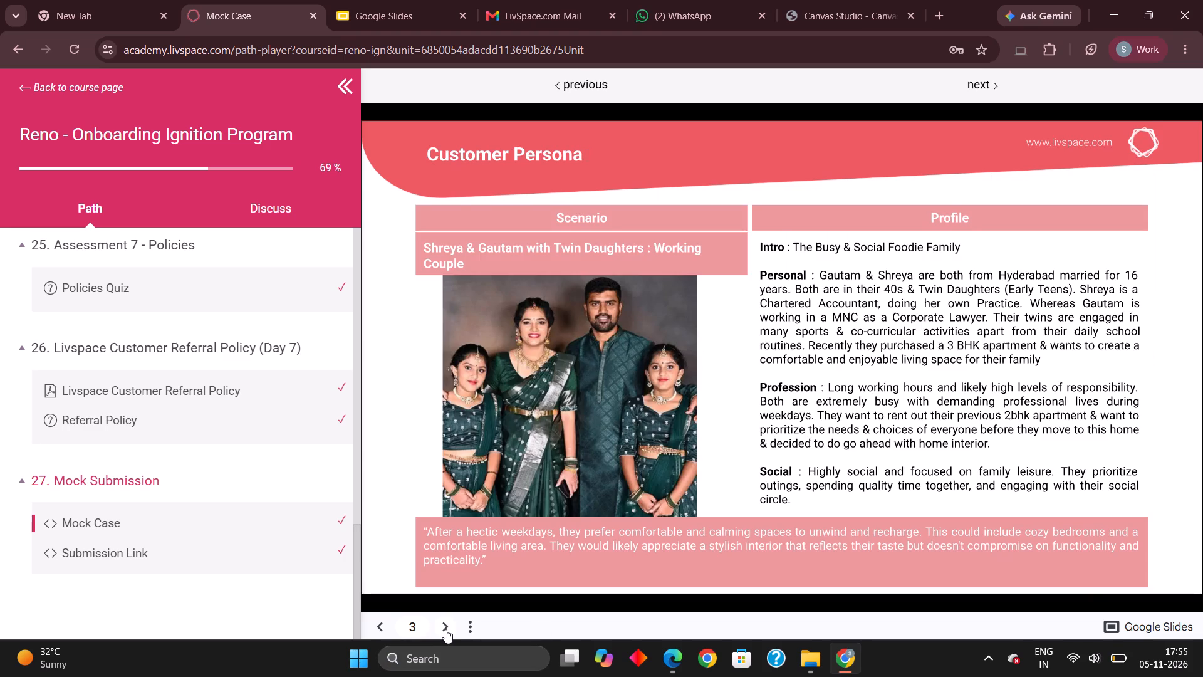
{"action": "left_click", "coordinate": [446, 629]}
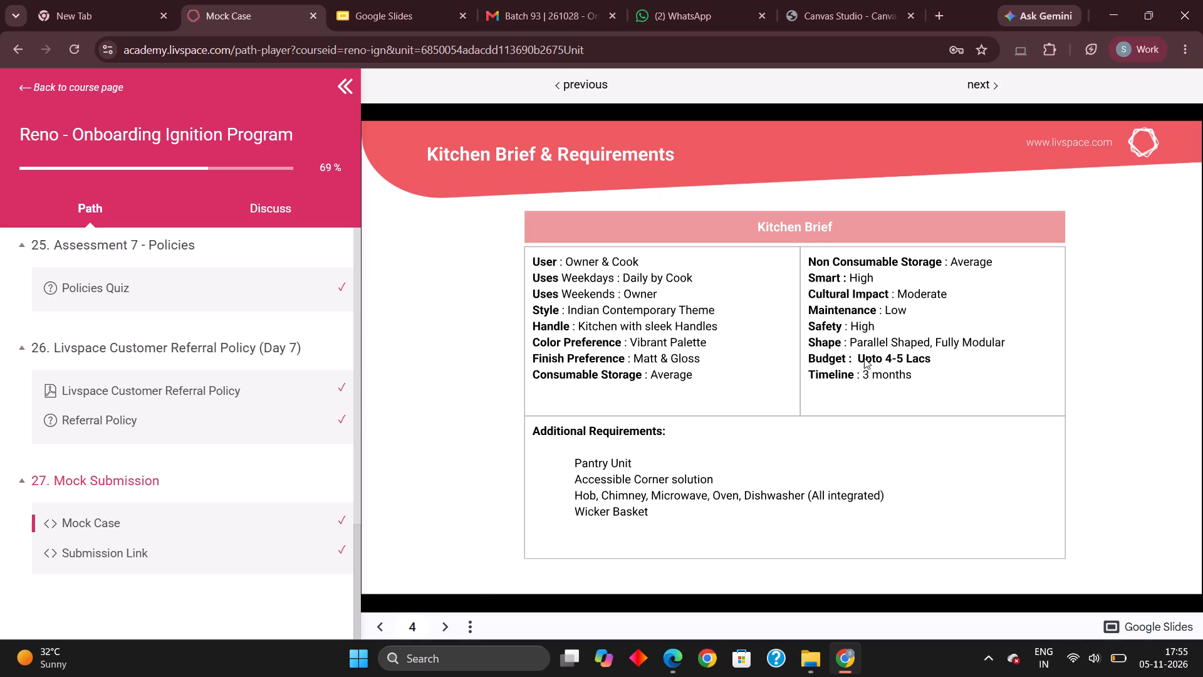
Go through the kitchen reference, bedroom and living room brief slides up to the BOQ assignment slides.
{"action": "left_click", "coordinate": [446, 627]}
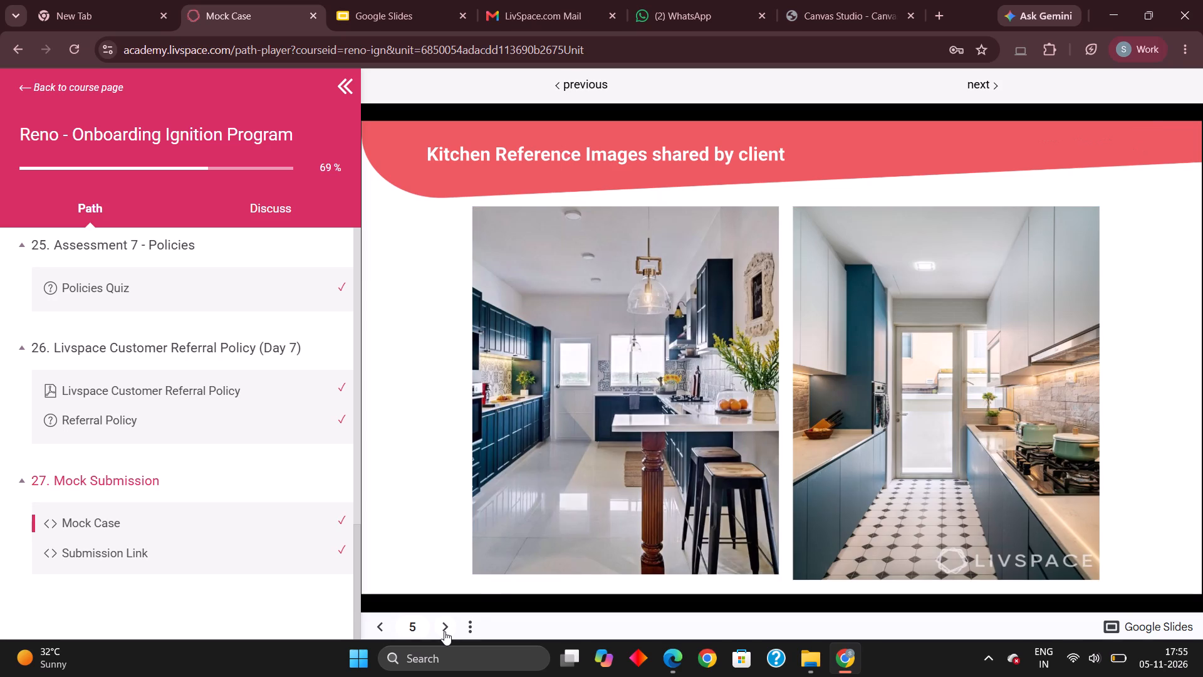
{"action": "left_click", "coordinate": [444, 631]}
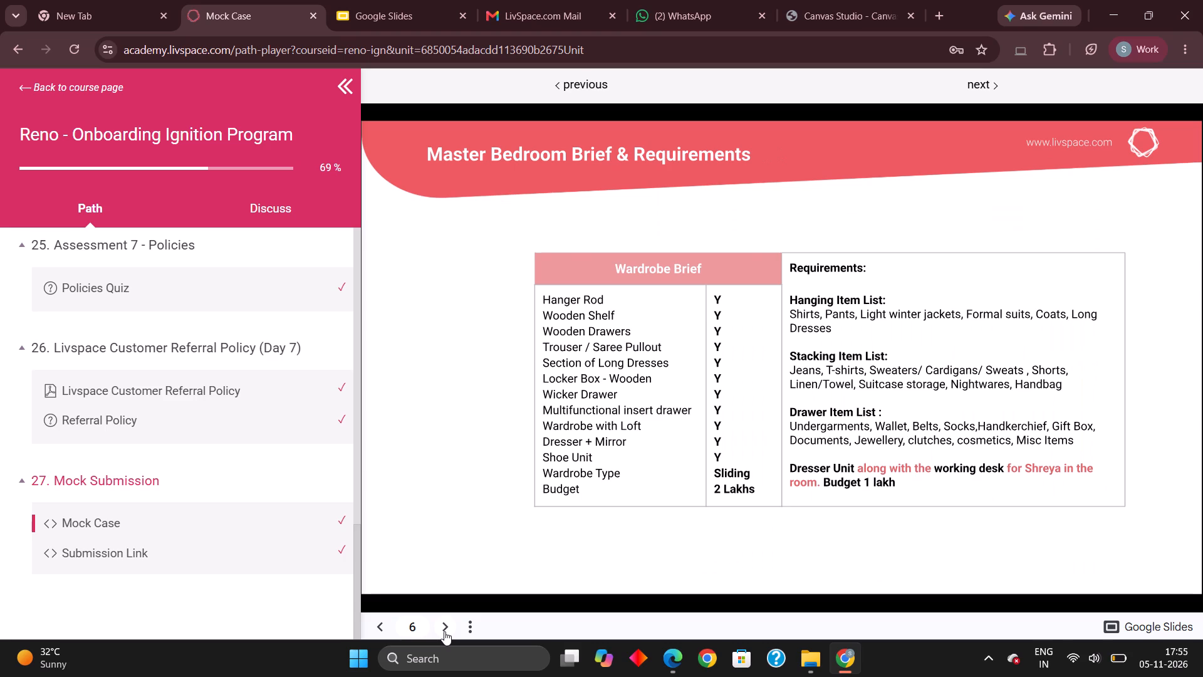
{"action": "left_click", "coordinate": [444, 631]}
{"action": "left_click", "coordinate": [444, 631]}
{"action": "left_click", "coordinate": [444, 631]}
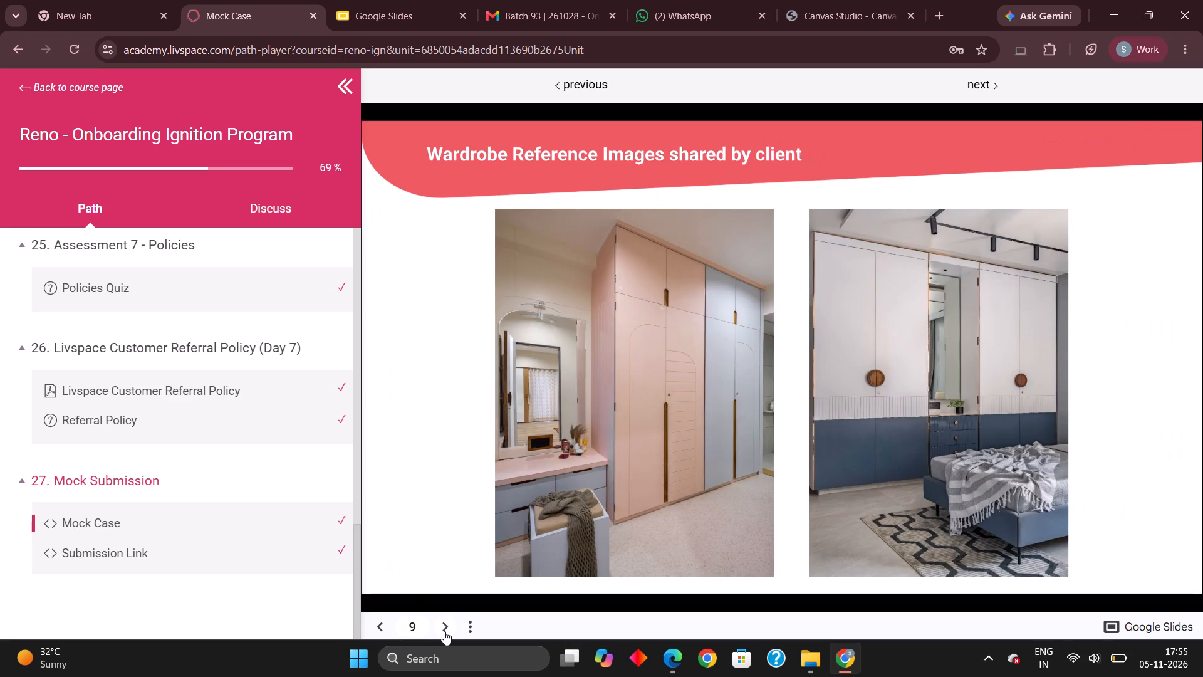
{"action": "left_click", "coordinate": [444, 631]}
{"action": "left_click", "coordinate": [444, 631]}
{"action": "double_click", "coordinate": [444, 631]}
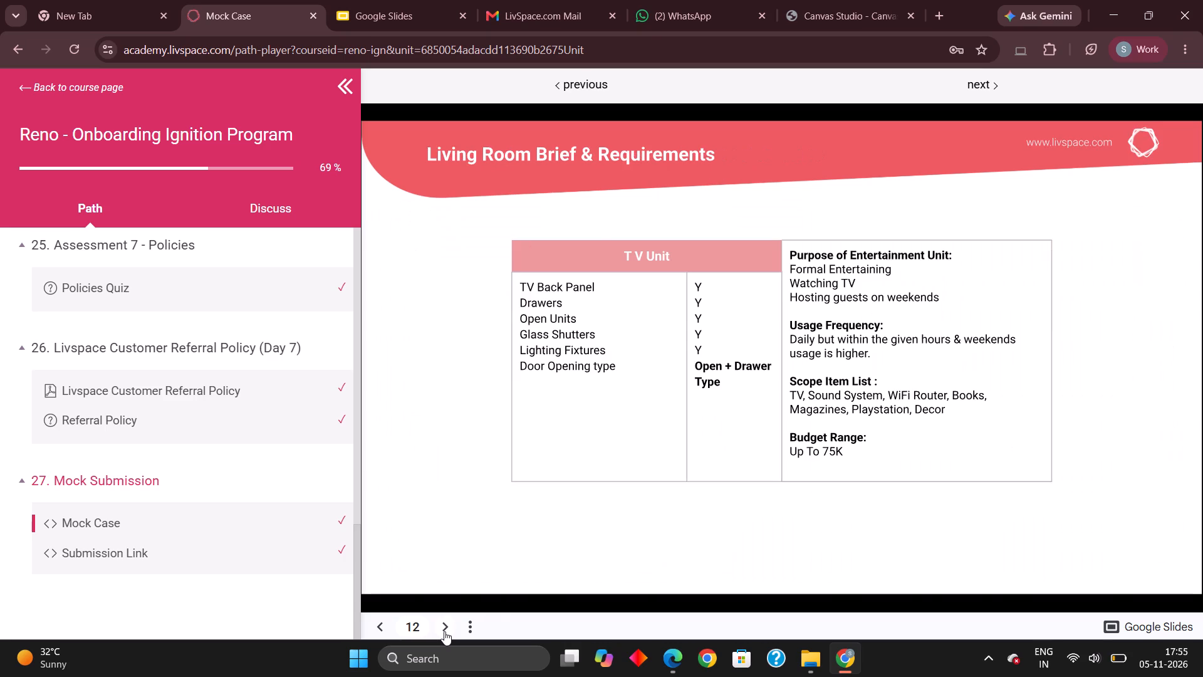
{"action": "left_click", "coordinate": [444, 631]}
{"action": "left_click", "coordinate": [444, 631]}
{"action": "left_click", "coordinate": [444, 631]}
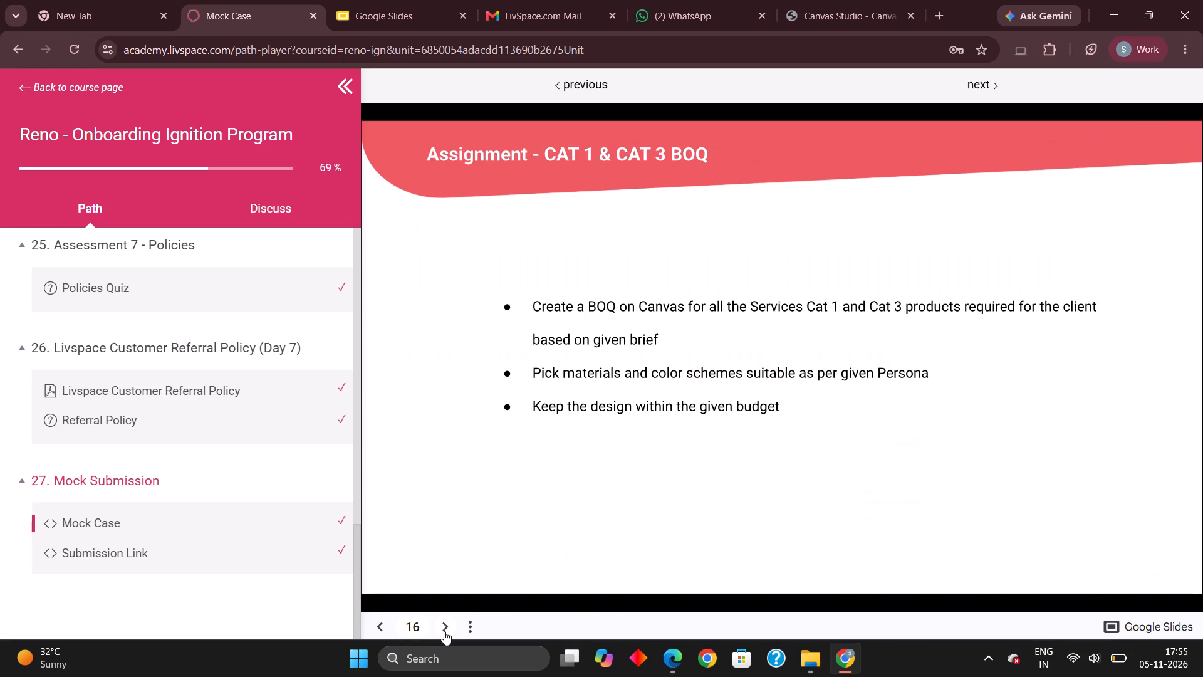
{"action": "left_click", "coordinate": [444, 631]}
Skim back through the Mock Case slides to the Layout Plan - 3BHK slide.
{"action": "triple_click", "coordinate": [388, 628]}
{"action": "triple_click", "coordinate": [388, 628]}
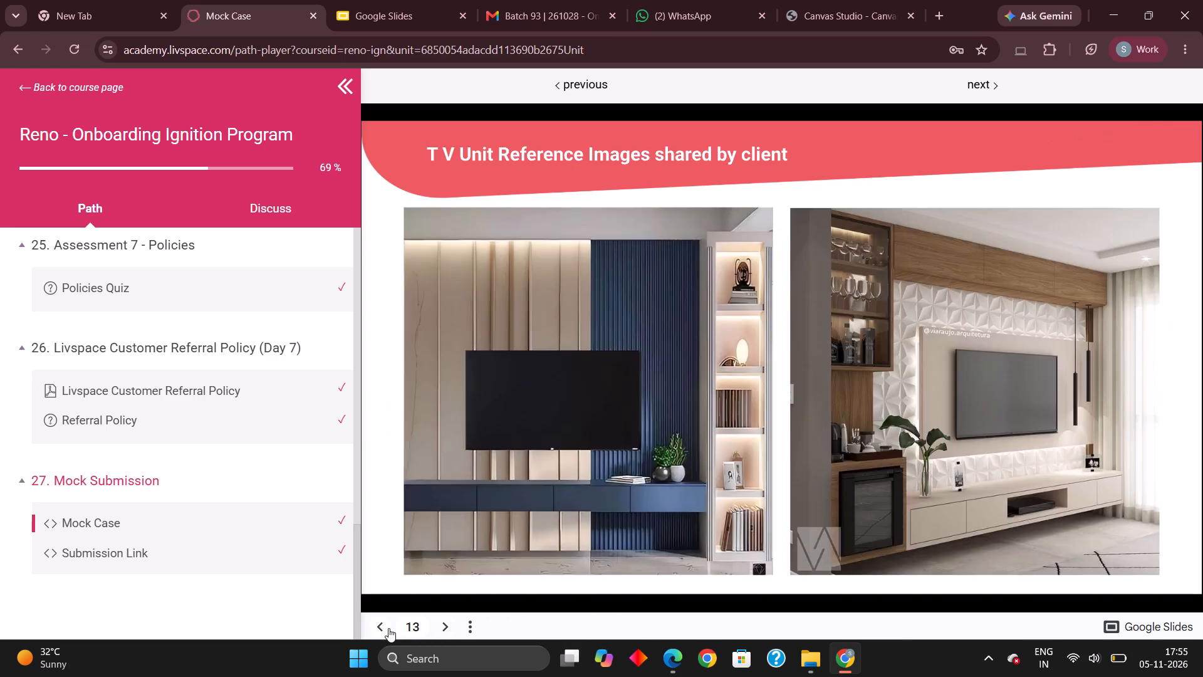
{"action": "left_click", "coordinate": [388, 628]}
{"action": "double_click", "coordinate": [388, 628]}
{"action": "left_click", "coordinate": [388, 628]}
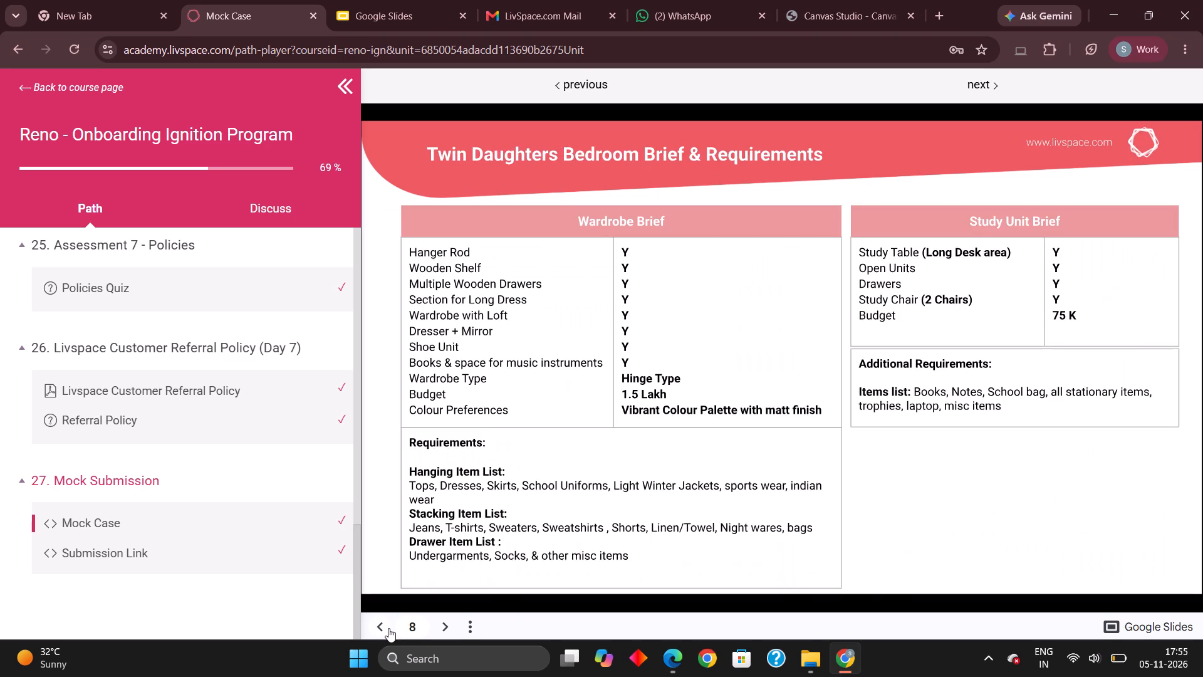
{"action": "left_click", "coordinate": [388, 628]}
{"action": "left_click", "coordinate": [388, 628]}
{"action": "left_click", "coordinate": [388, 628]}
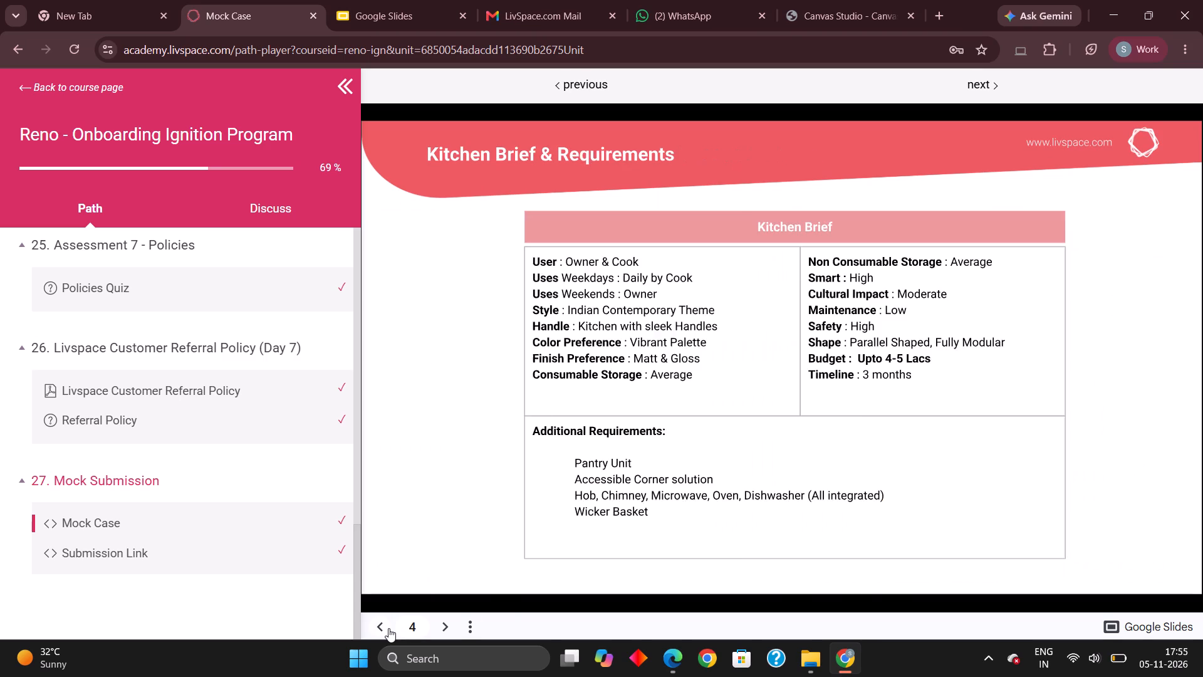
{"action": "left_click", "coordinate": [388, 628]}
{"action": "left_click", "coordinate": [388, 628]}
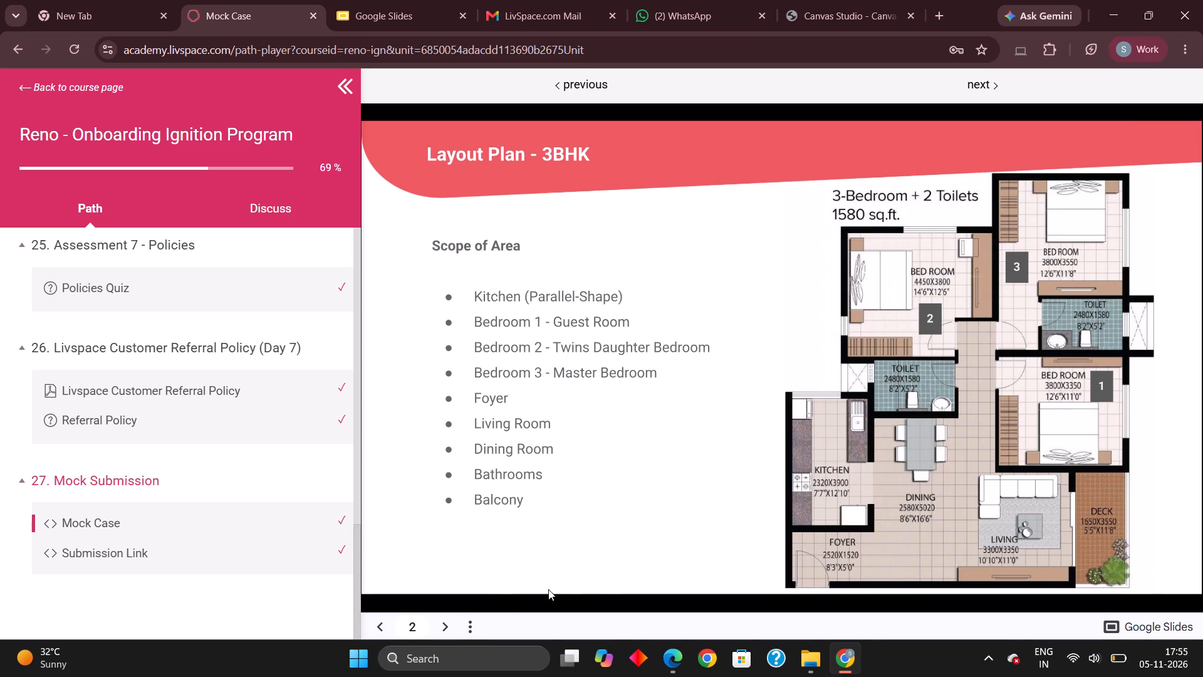
Skim forward through the deck to the last slides and read Project Timeline Requirements and Assignment - HOW TO SUBMIT.
{"action": "triple_click", "coordinate": [444, 632]}
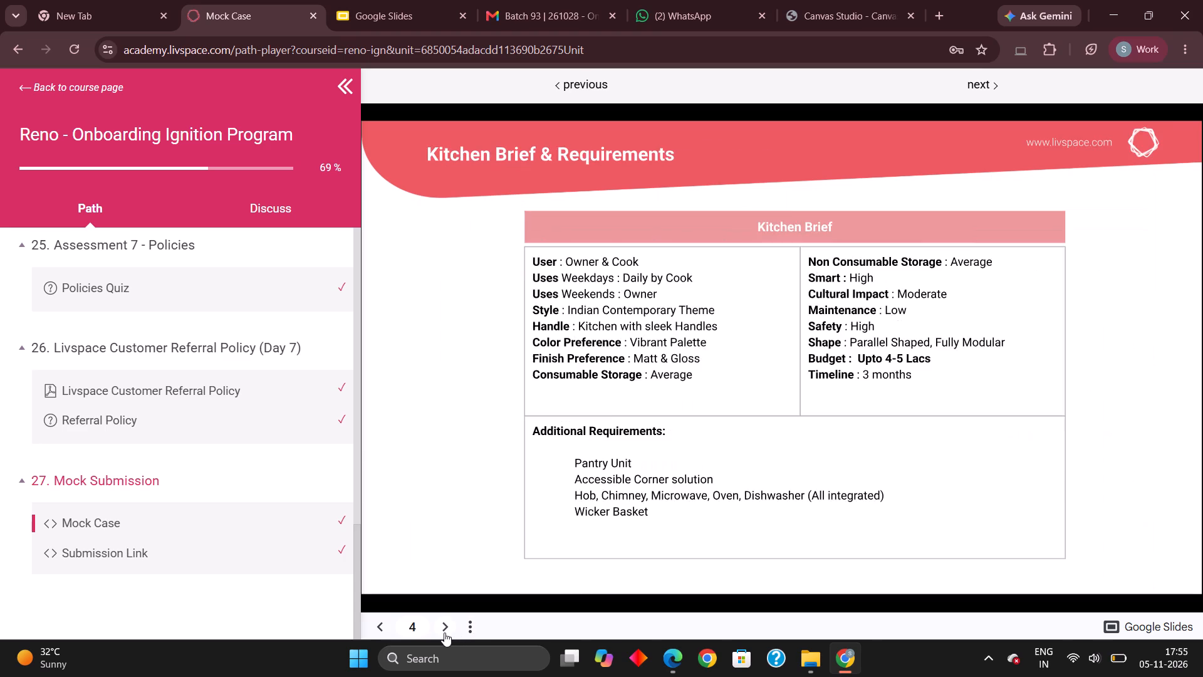
{"action": "triple_click", "coordinate": [444, 632]}
{"action": "triple_click", "coordinate": [444, 632]}
{"action": "double_click", "coordinate": [444, 632]}
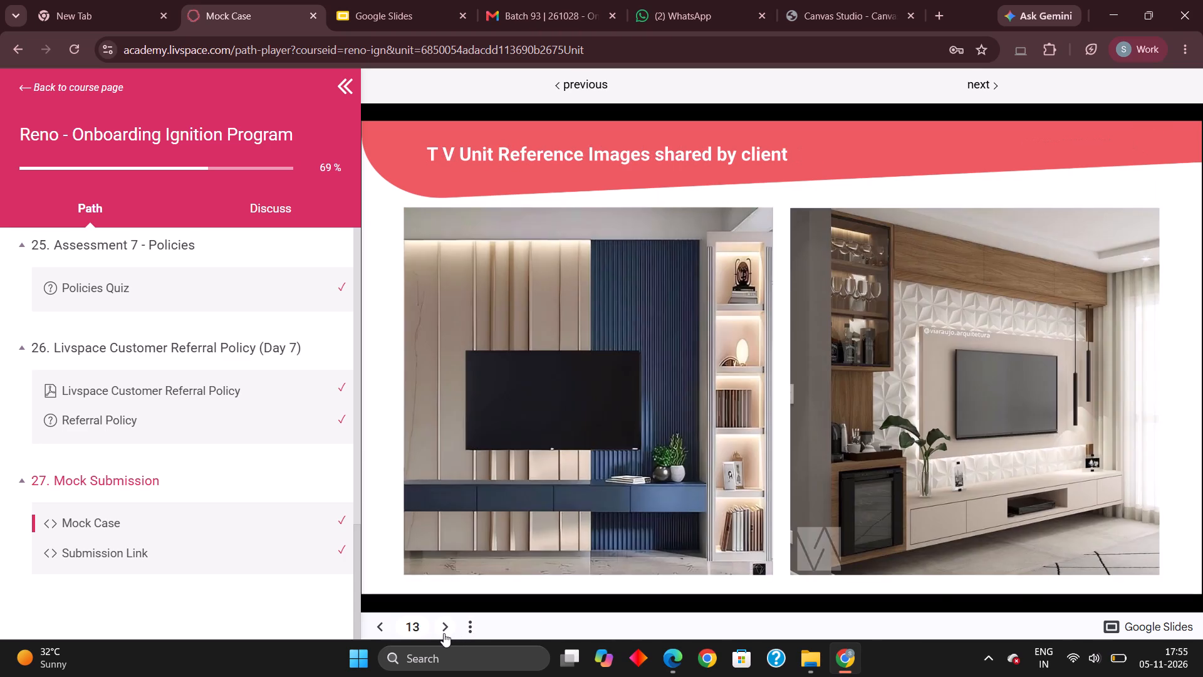
{"action": "triple_click", "coordinate": [444, 633]}
{"action": "left_click", "coordinate": [444, 633]}
{"action": "double_click", "coordinate": [444, 633]}
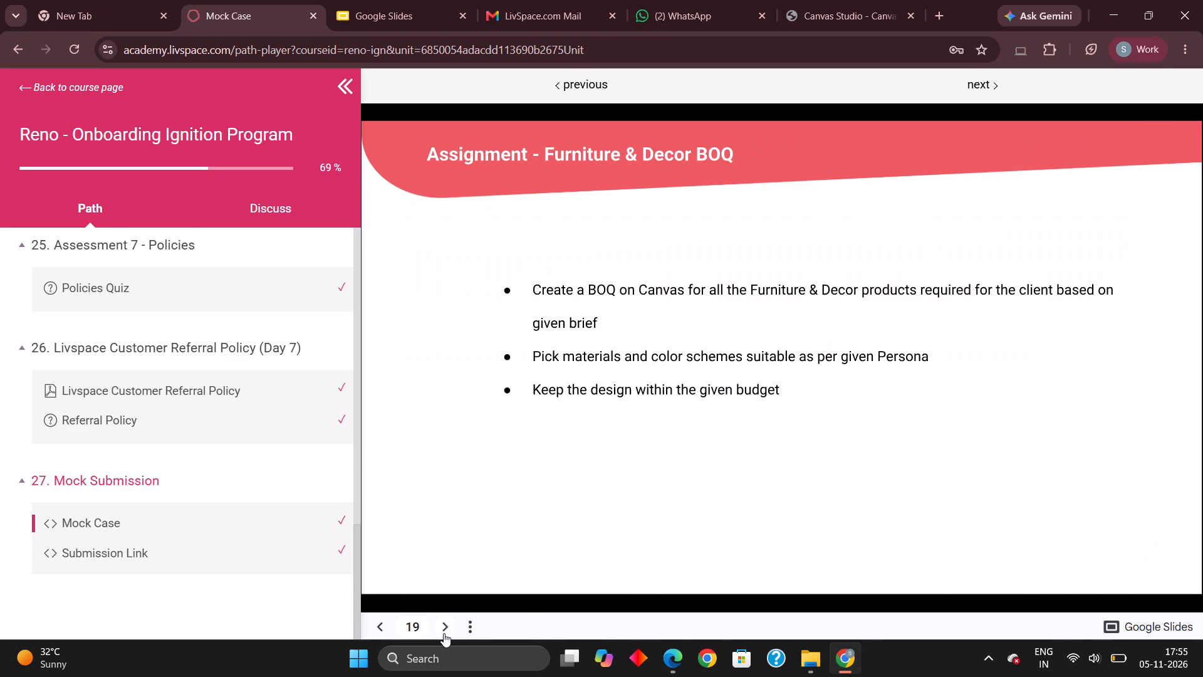
{"action": "triple_click", "coordinate": [444, 633]}
{"action": "left_click", "coordinate": [444, 633]}
{"action": "double_click", "coordinate": [444, 633]}
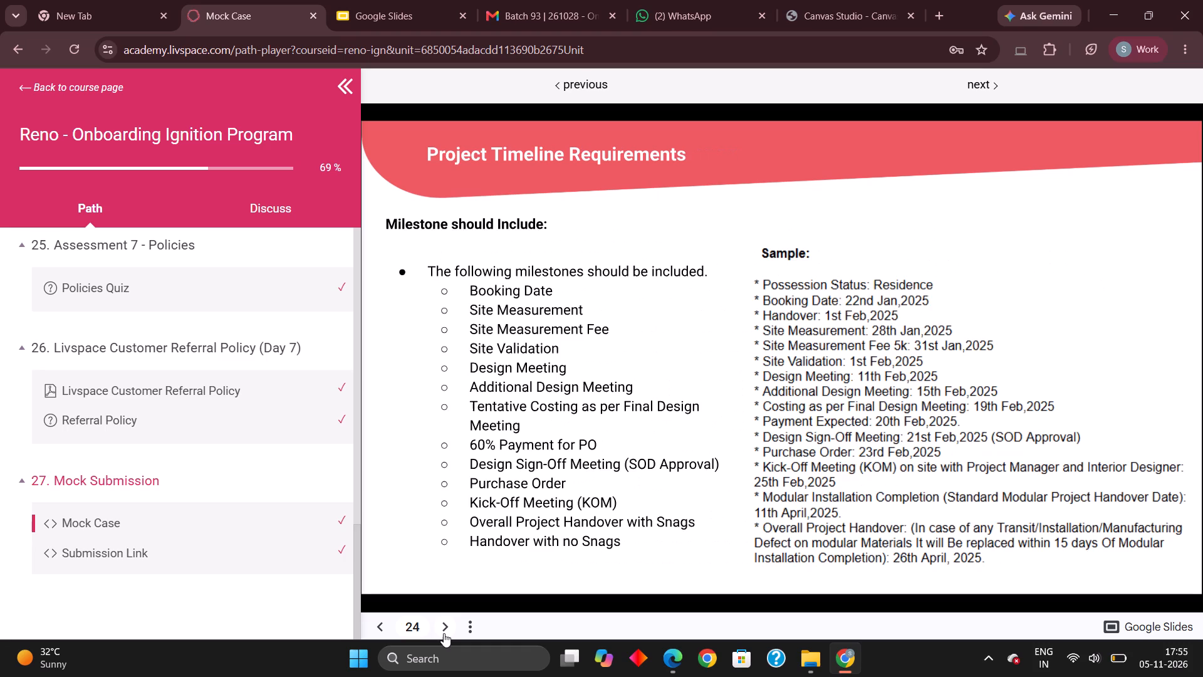
{"action": "left_click", "coordinate": [444, 633]}
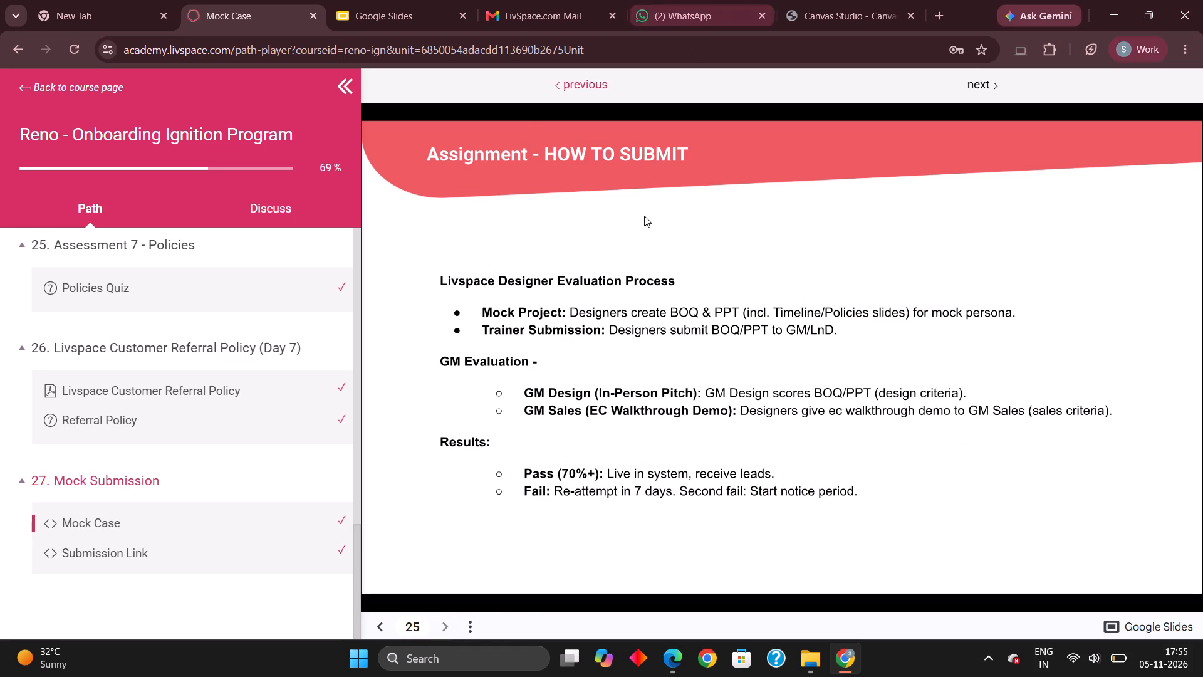
{"action": "left_click", "coordinate": [382, 629]}
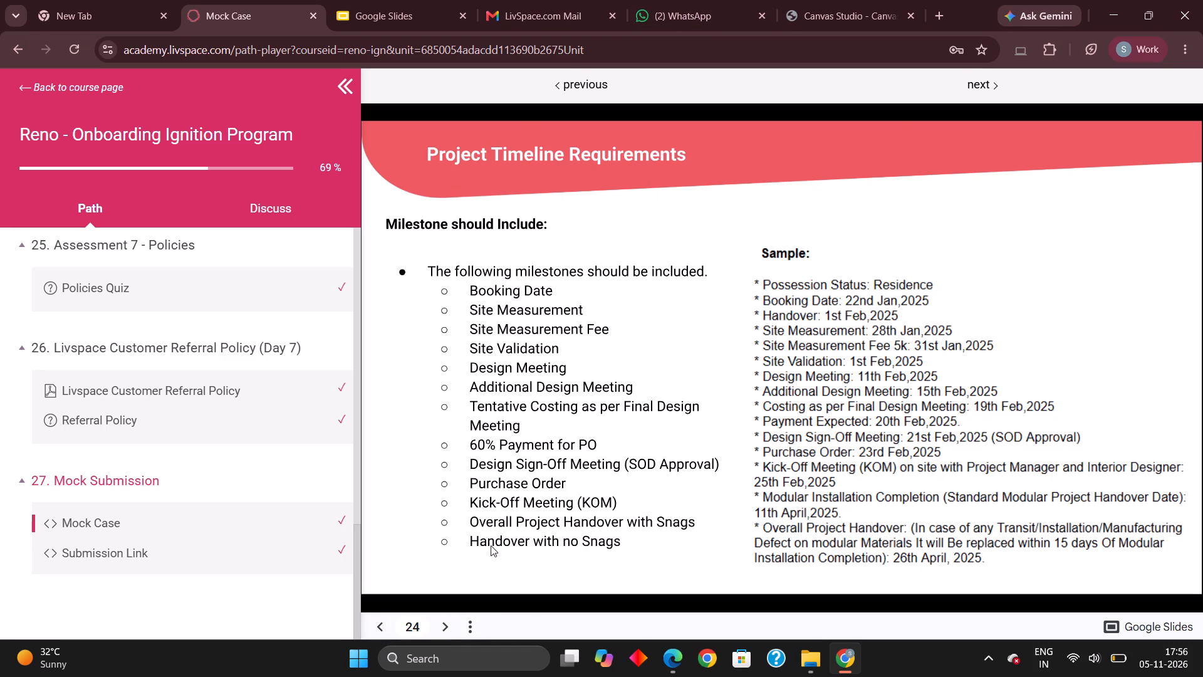
{"action": "left_click", "coordinate": [446, 622]}
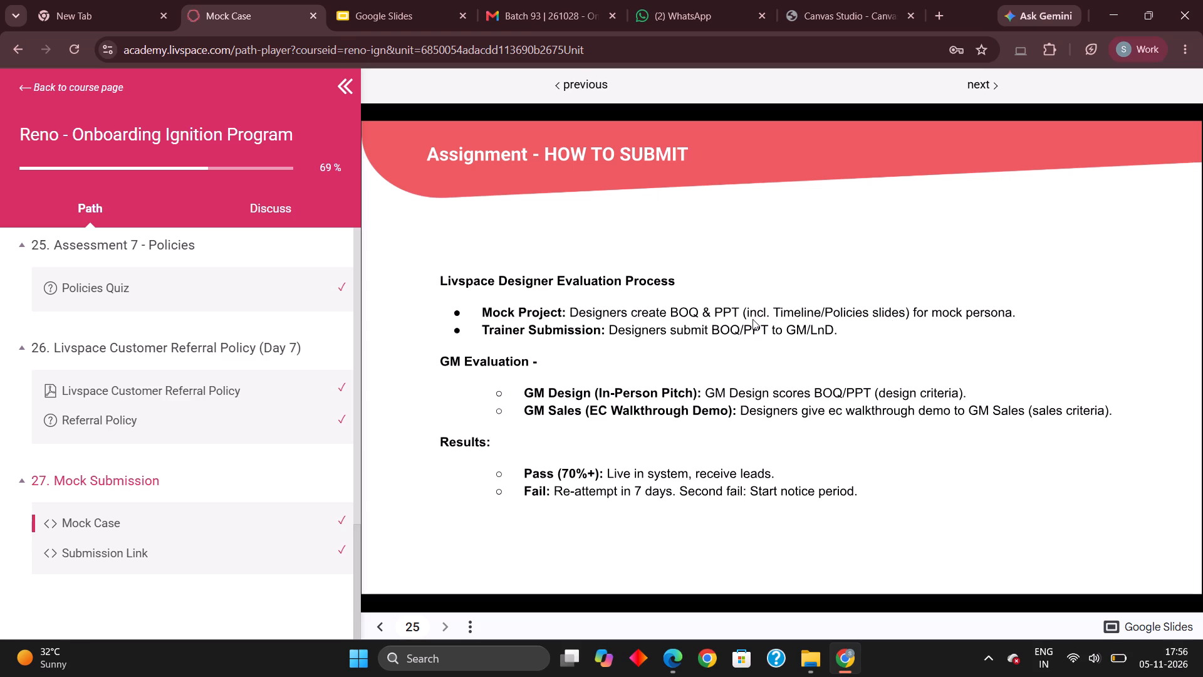
{"action": "scroll", "coordinate": [753, 319], "scroll_direction": "down", "scroll_amount": 7}
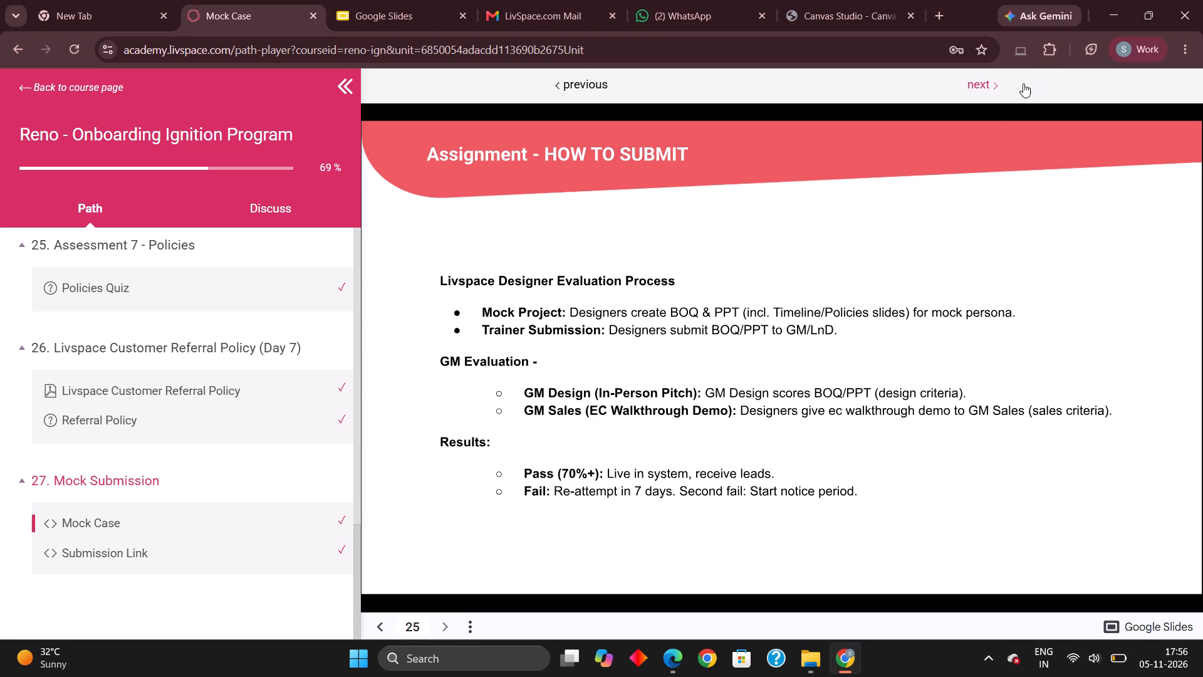
Check the mock submission form in the Submission Link activity and return to Mock Case.
{"action": "left_click", "coordinate": [988, 84]}
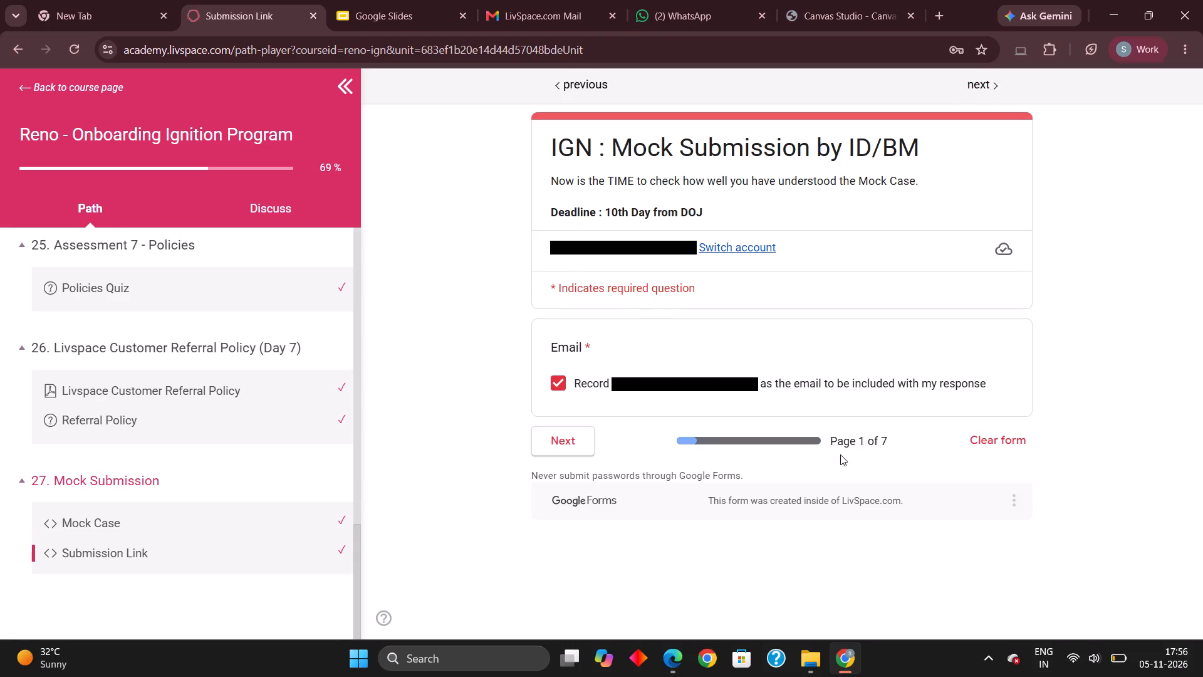
{"action": "left_click", "coordinate": [582, 90]}
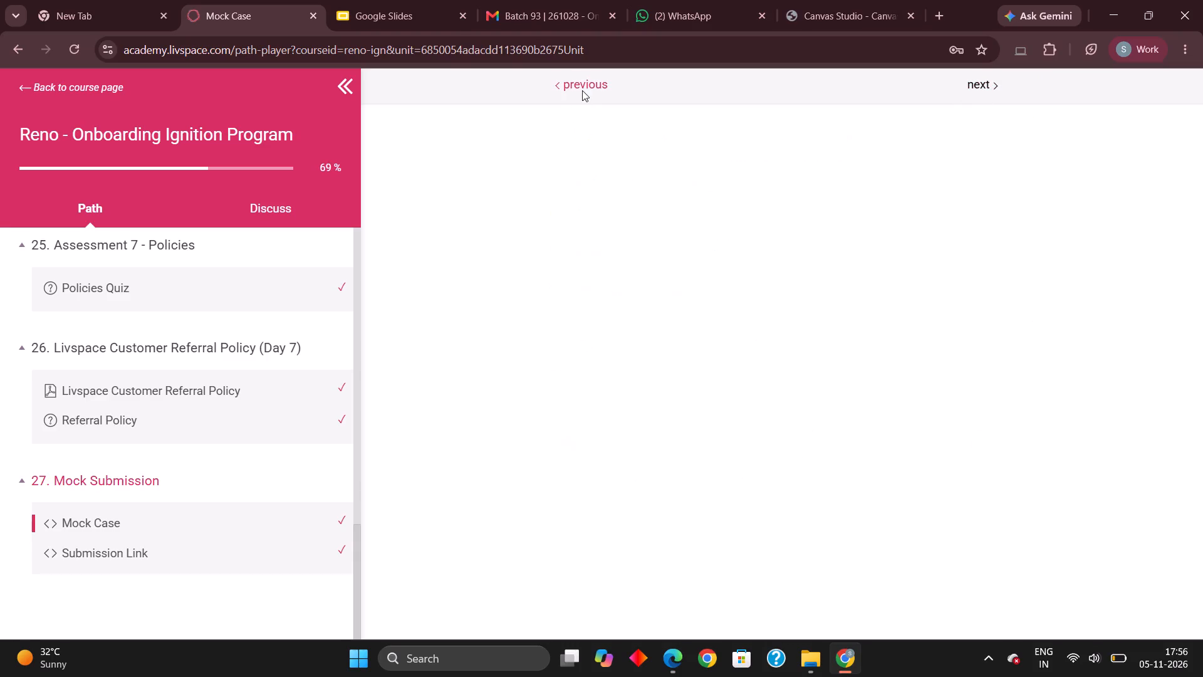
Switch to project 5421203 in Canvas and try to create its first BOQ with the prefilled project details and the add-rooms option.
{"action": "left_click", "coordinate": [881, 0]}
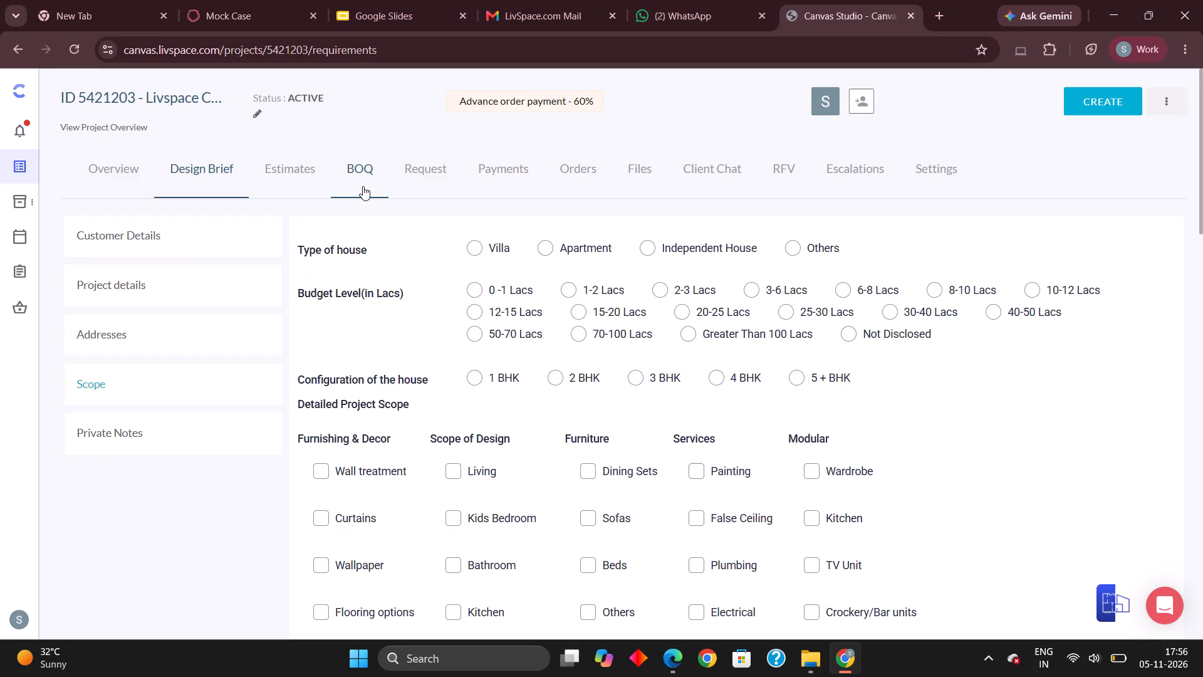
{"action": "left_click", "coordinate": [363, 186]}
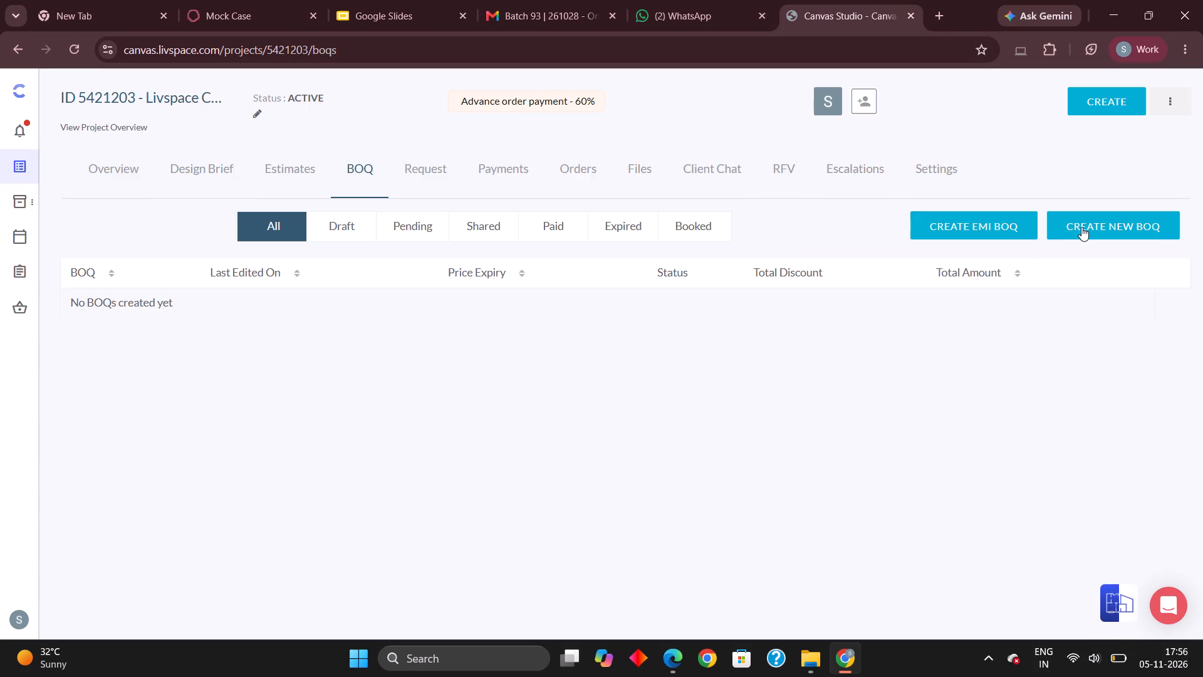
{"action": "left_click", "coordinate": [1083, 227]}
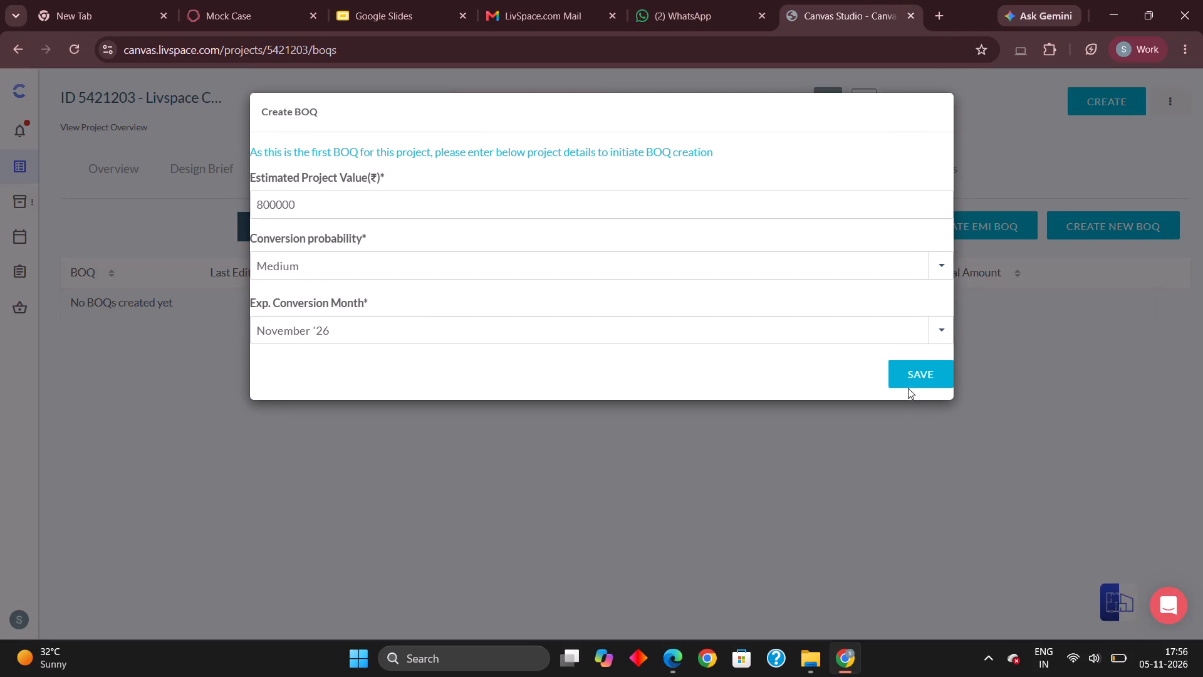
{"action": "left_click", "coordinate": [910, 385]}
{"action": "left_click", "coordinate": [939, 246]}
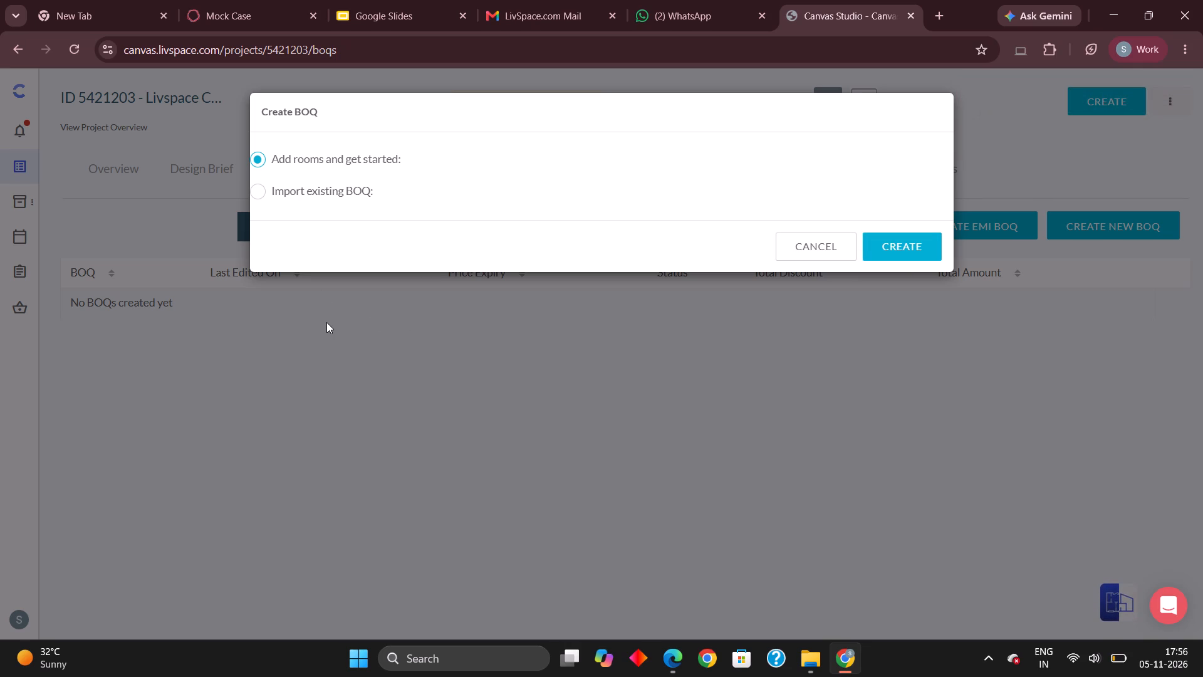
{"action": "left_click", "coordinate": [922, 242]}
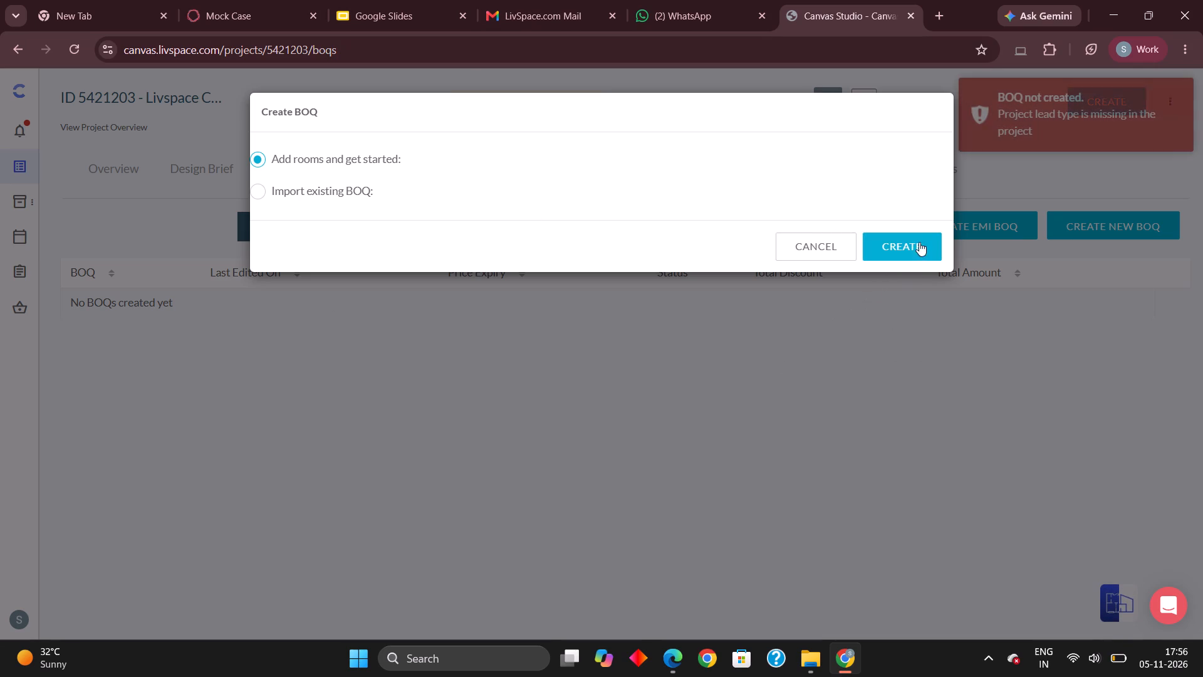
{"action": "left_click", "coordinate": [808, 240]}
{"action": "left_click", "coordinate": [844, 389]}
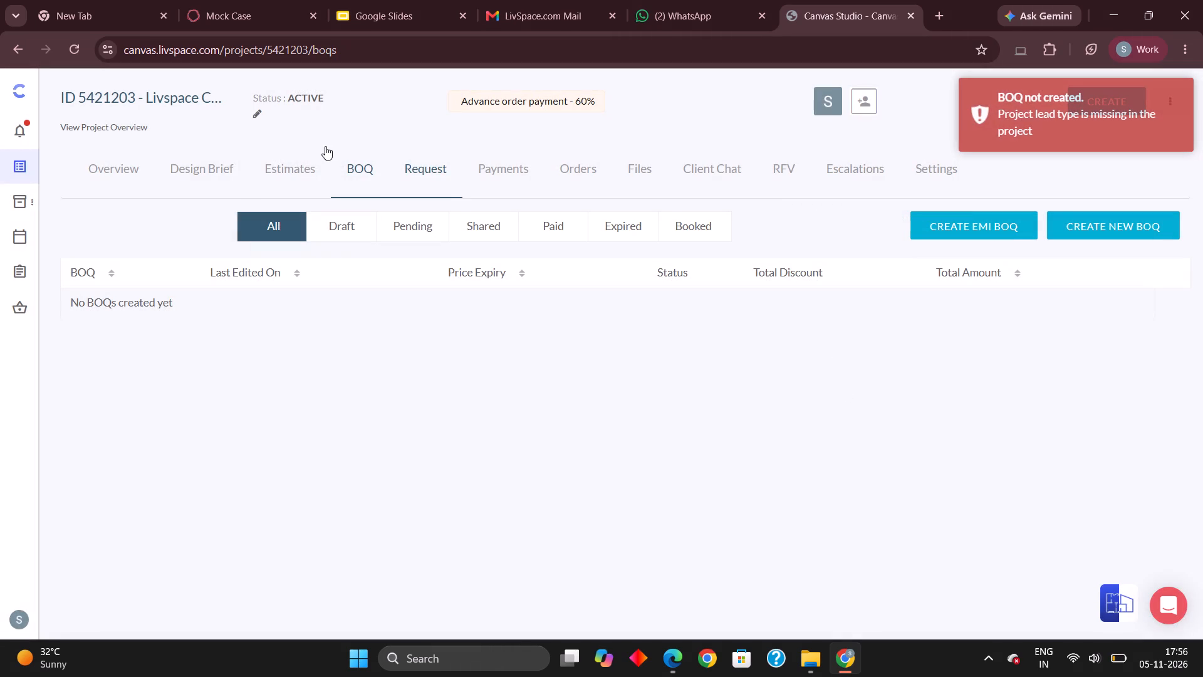
In the Design Brief's scope section, set house type to Others, budget to 2-3 Lacs and configuration to 2 BHK.
{"action": "left_click", "coordinate": [140, 176]}
{"action": "left_click", "coordinate": [200, 169]}
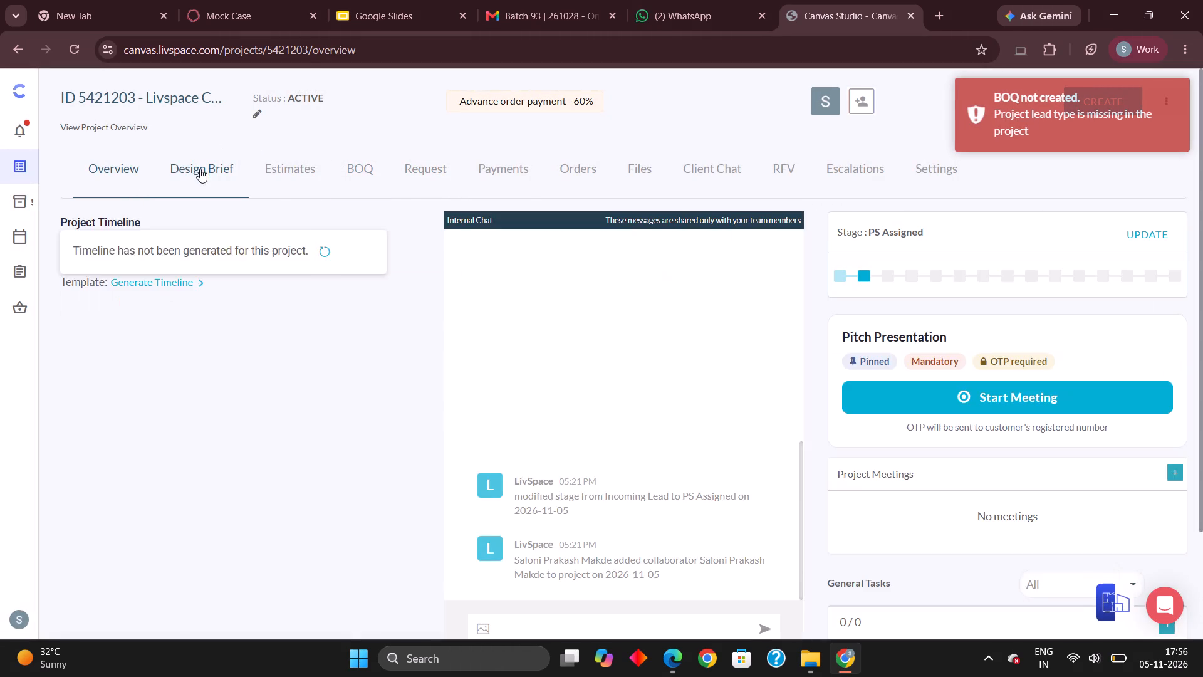
{"action": "scroll", "coordinate": [381, 365], "scroll_direction": "down", "scroll_amount": 2}
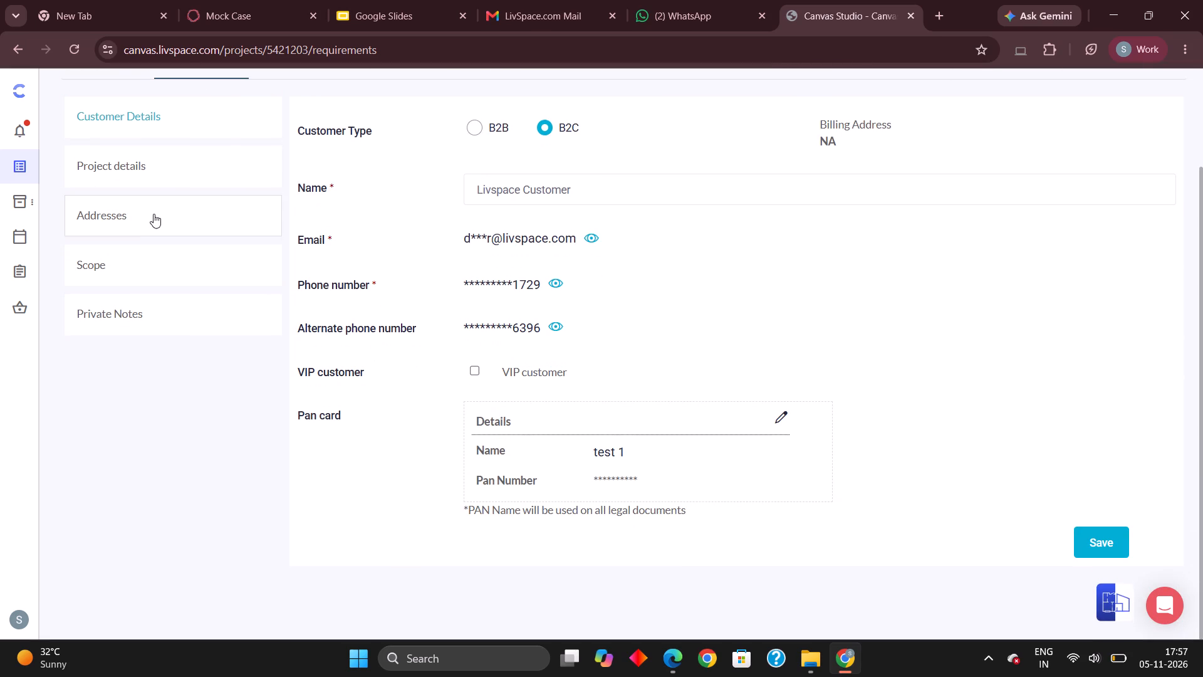
{"action": "left_click", "coordinate": [157, 268]}
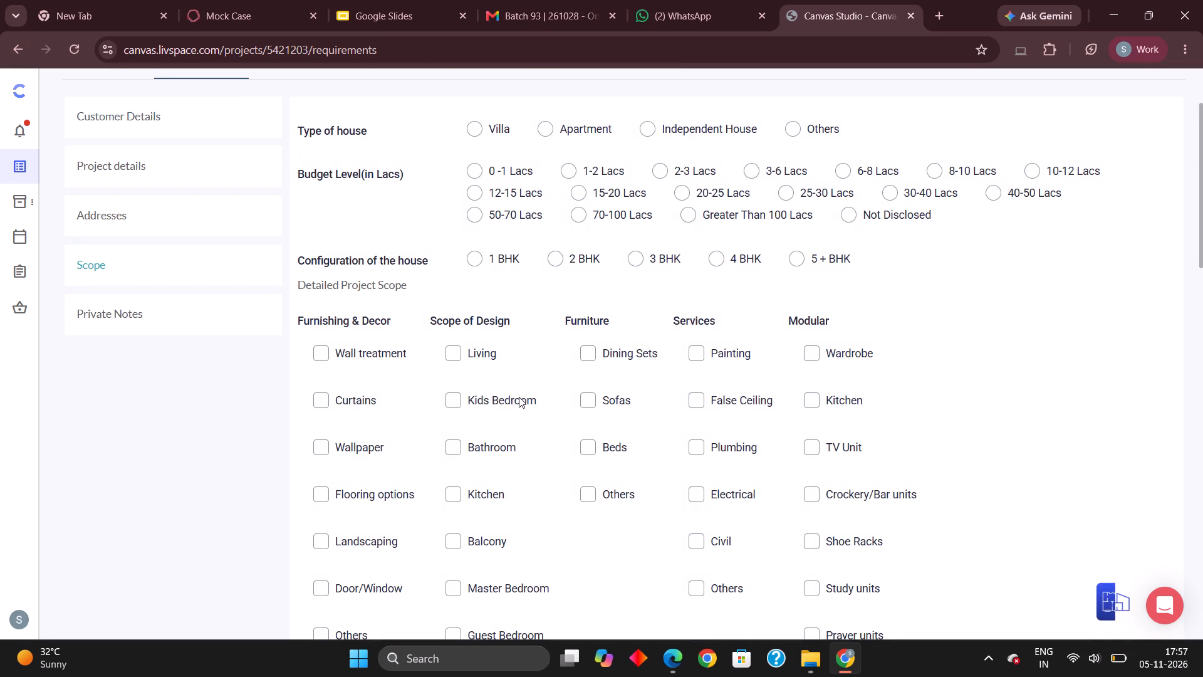
{"action": "scroll", "coordinate": [537, 233], "scroll_direction": "up", "scroll_amount": 3}
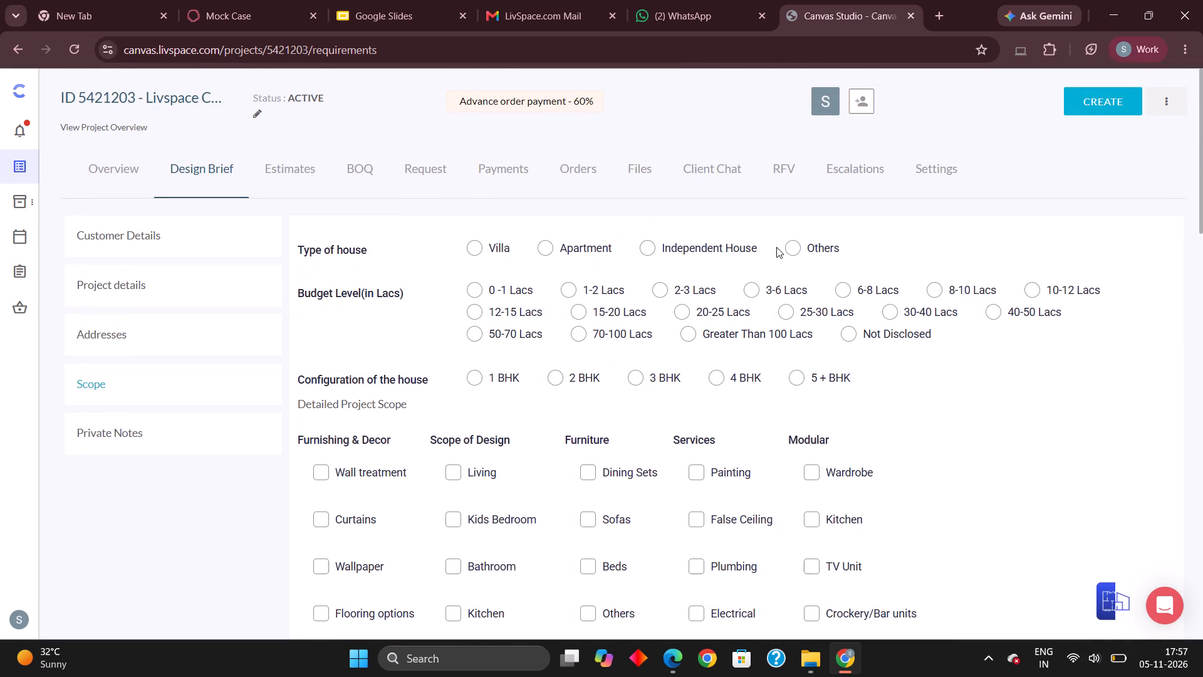
{"action": "left_click", "coordinate": [791, 250]}
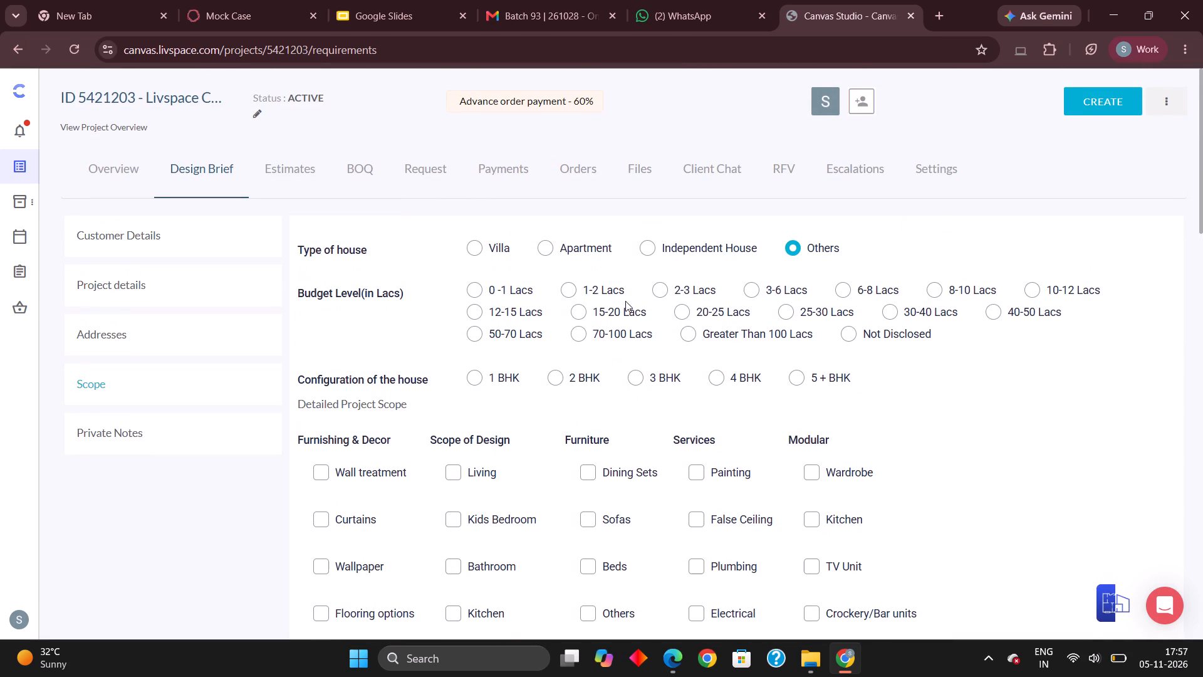
{"action": "left_click", "coordinate": [669, 290]}
{"action": "scroll", "coordinate": [683, 345], "scroll_direction": "down", "scroll_amount": 1}
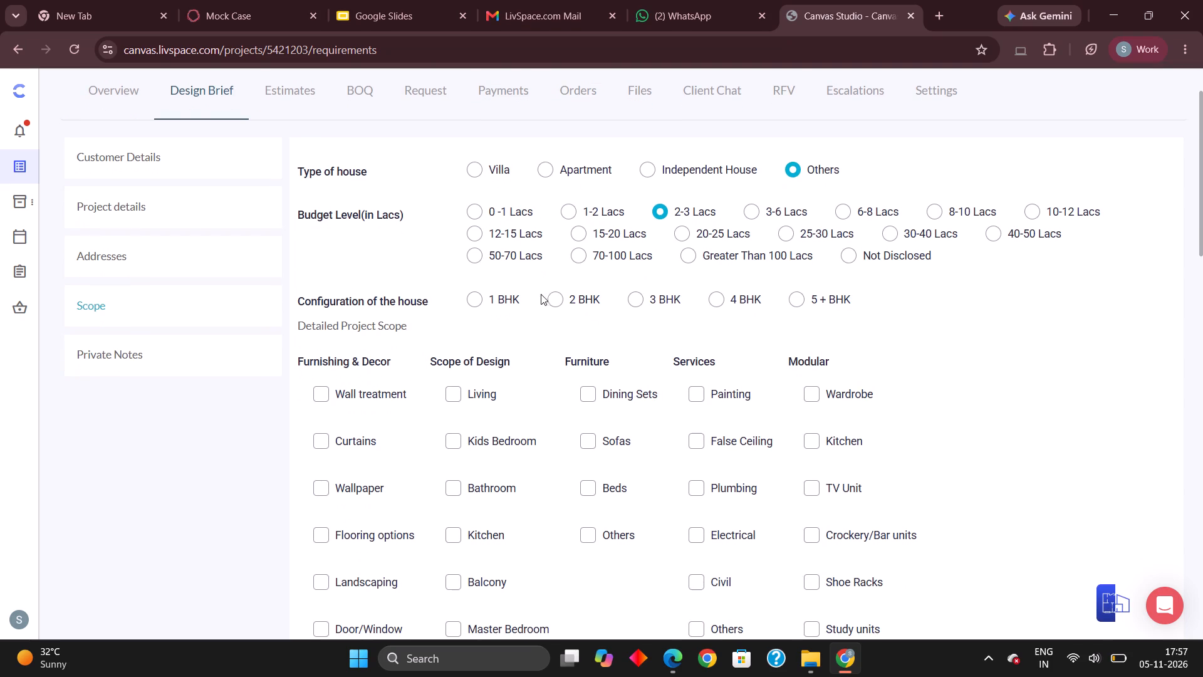
{"action": "left_click", "coordinate": [573, 302]}
Include Living, Kids Bedroom, Bathroom, Kitchen, Balcony, Master Bedroom and Guest Bedroom in the Scope of Design.
{"action": "scroll", "coordinate": [618, 397], "scroll_direction": "down", "scroll_amount": 1}
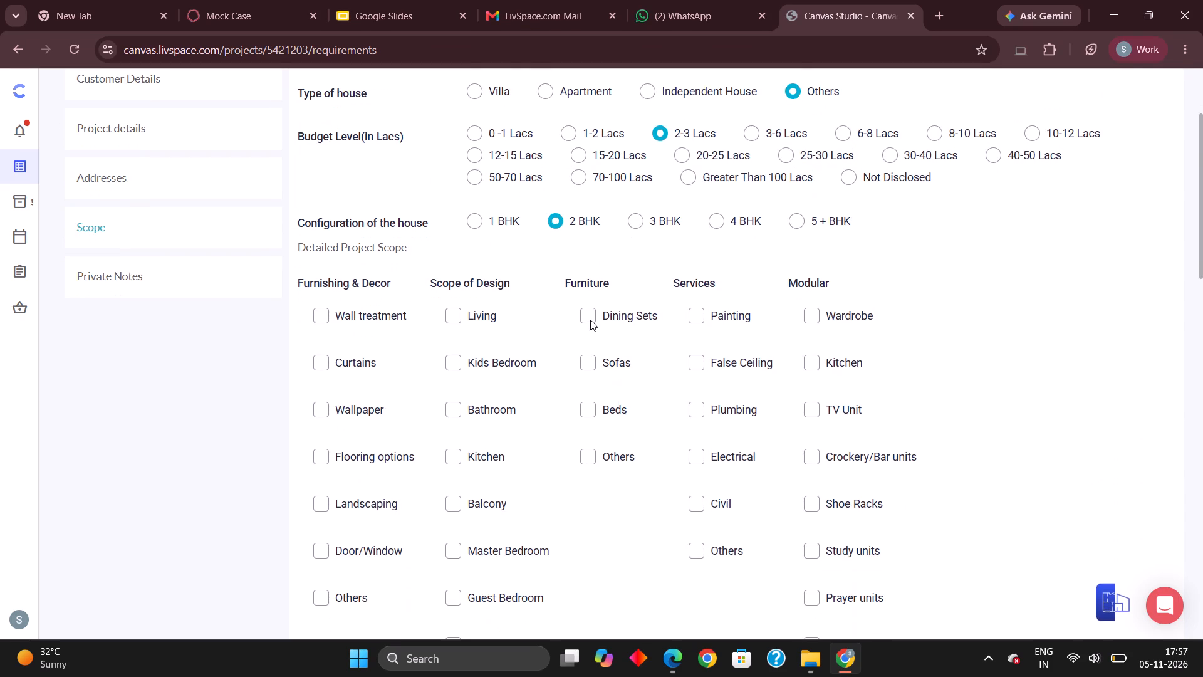
{"action": "left_click", "coordinate": [454, 322]}
{"action": "left_click", "coordinate": [461, 357]}
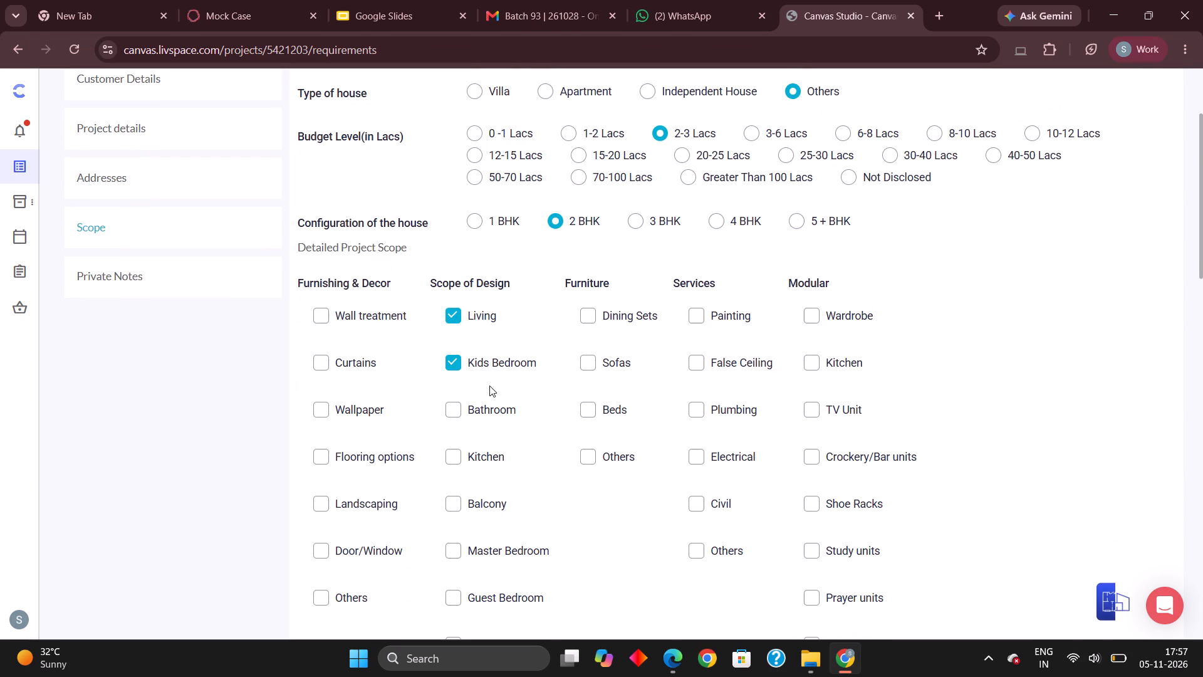
{"action": "left_click", "coordinate": [489, 401]}
{"action": "left_click", "coordinate": [484, 456]}
{"action": "left_click", "coordinate": [494, 506]}
{"action": "scroll", "coordinate": [551, 497], "scroll_direction": "down", "scroll_amount": 1}
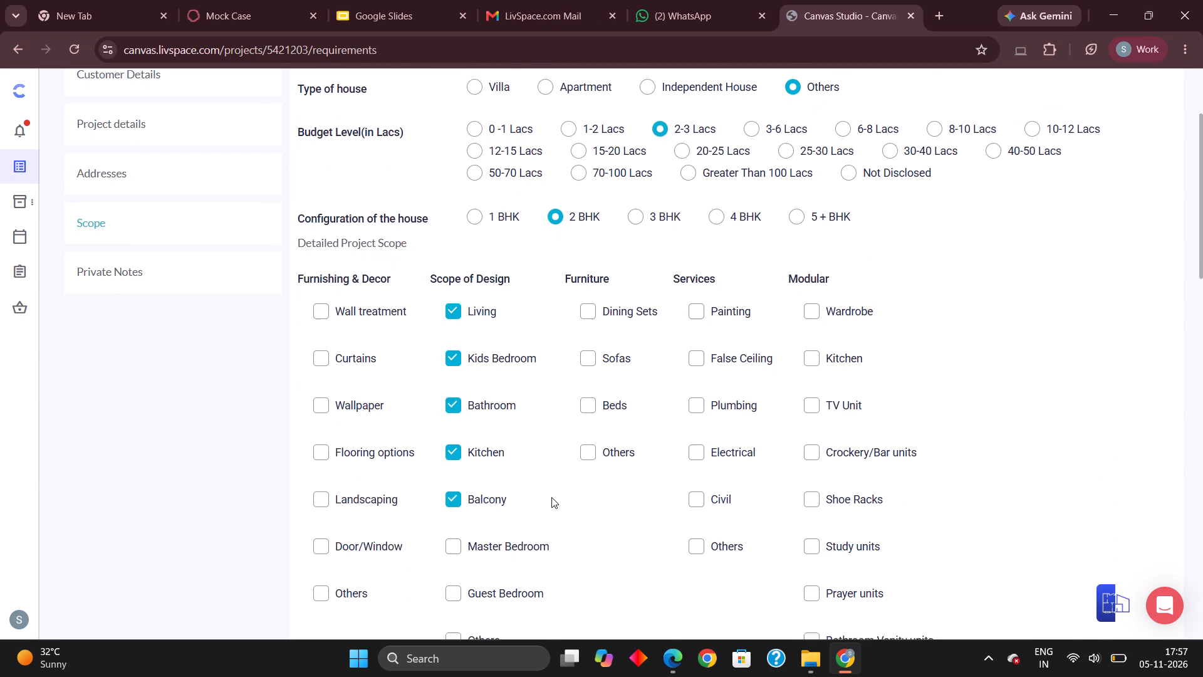
{"action": "scroll", "coordinate": [551, 497], "scroll_direction": "down", "scroll_amount": 1}
{"action": "left_click", "coordinate": [528, 410]}
{"action": "left_click", "coordinate": [534, 397]}
{"action": "left_click", "coordinate": [532, 431]}
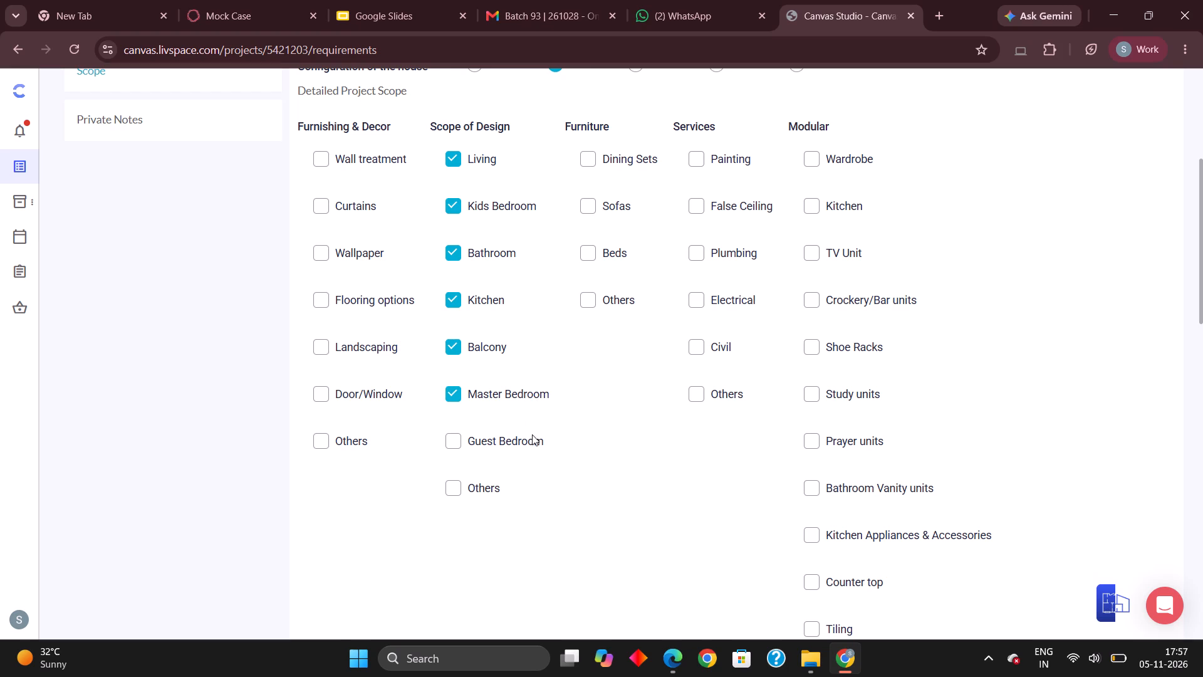
{"action": "left_click", "coordinate": [532, 442]}
Set possession timeline to Already Have Possession, design service to Renovation, project segment to Kitchen Reno and preferred language to Marathi.
{"action": "scroll", "coordinate": [618, 399], "scroll_direction": "down", "scroll_amount": 6}
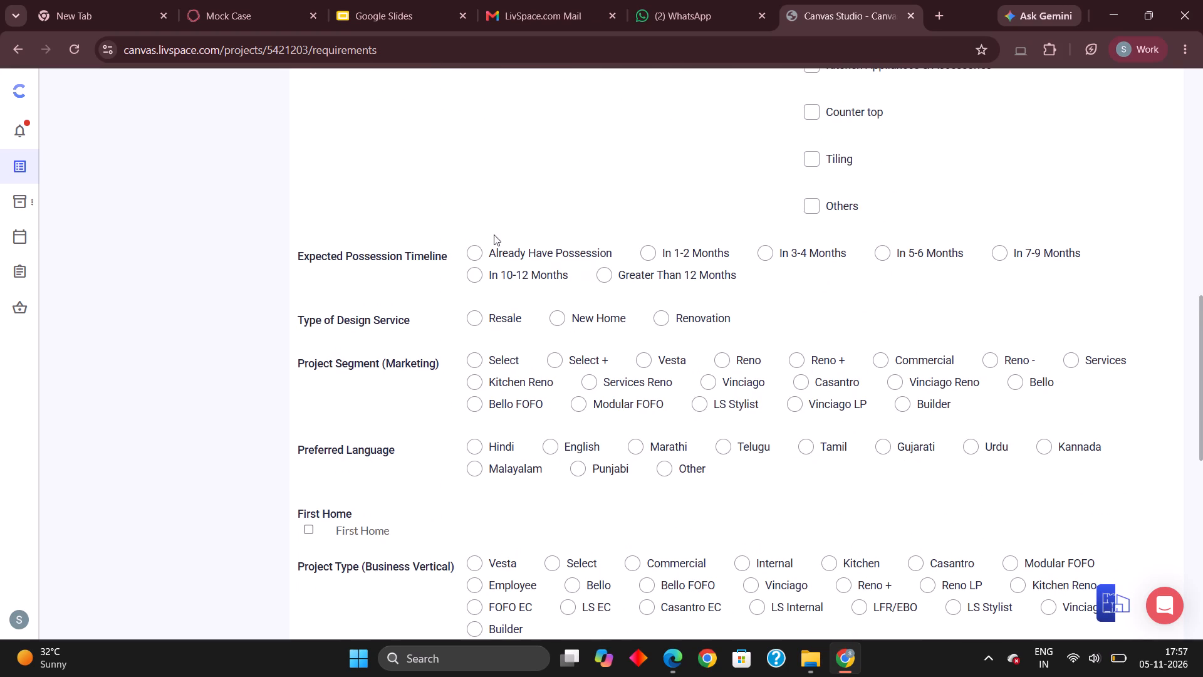
{"action": "left_click", "coordinate": [592, 251]}
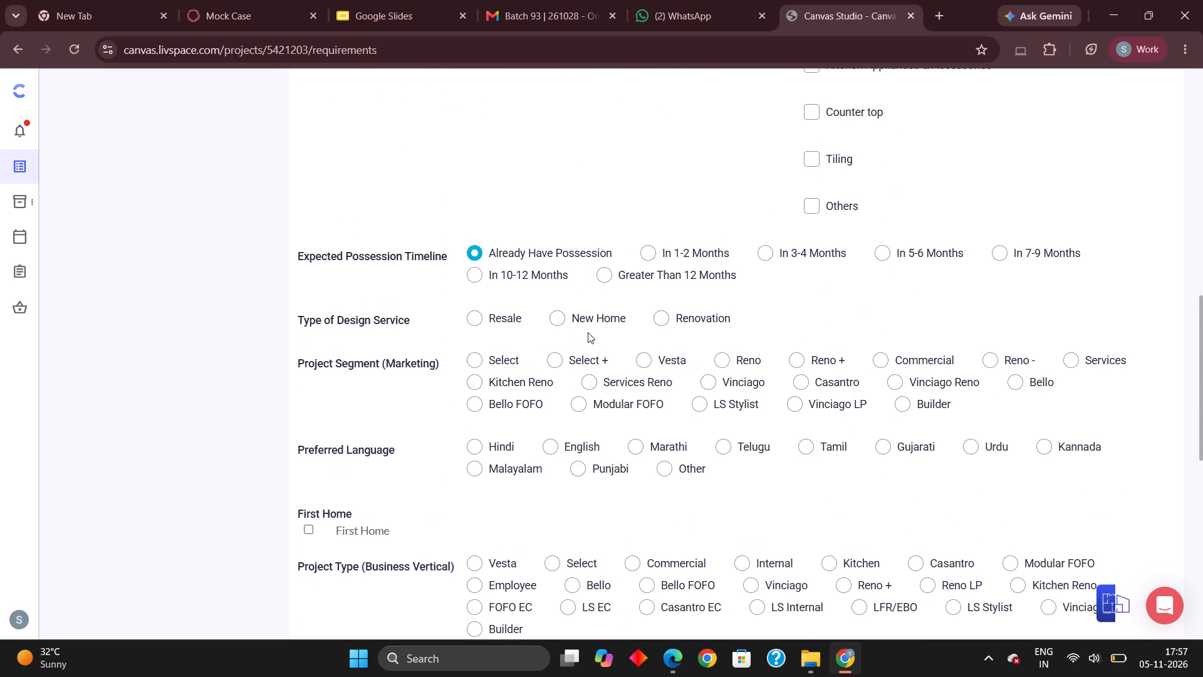
{"action": "left_click", "coordinate": [506, 317]}
{"action": "left_click", "coordinate": [655, 318]}
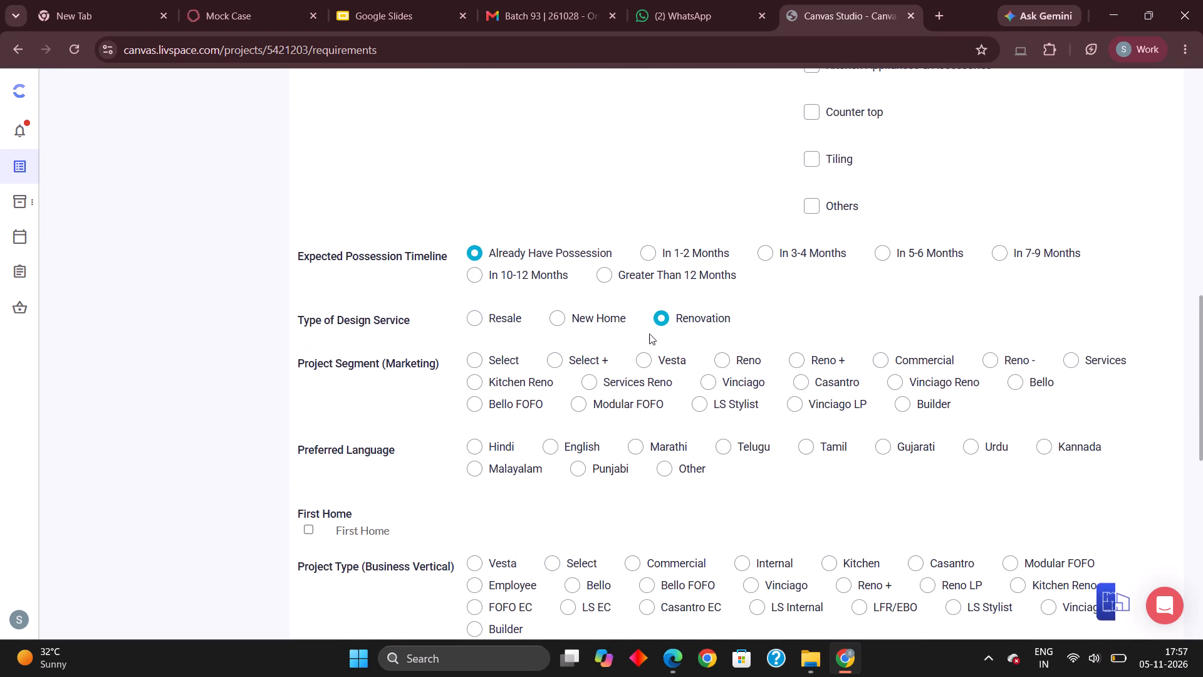
{"action": "scroll", "coordinate": [623, 366], "scroll_direction": "down", "scroll_amount": 1}
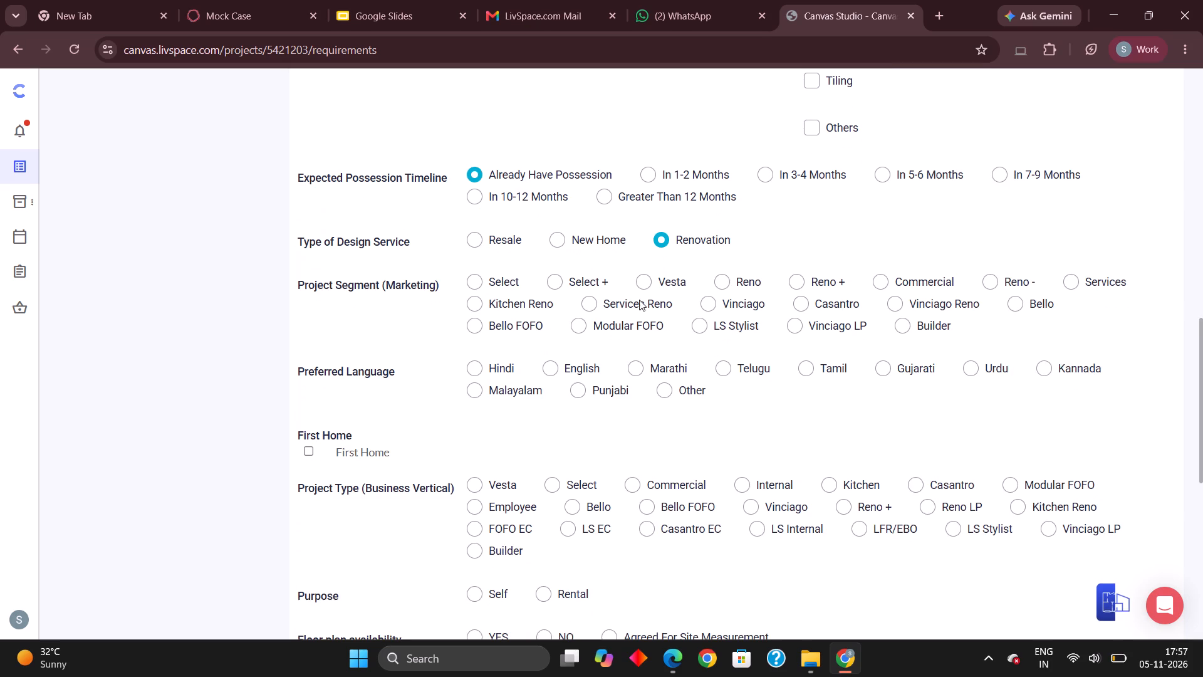
{"action": "left_click", "coordinate": [530, 305]}
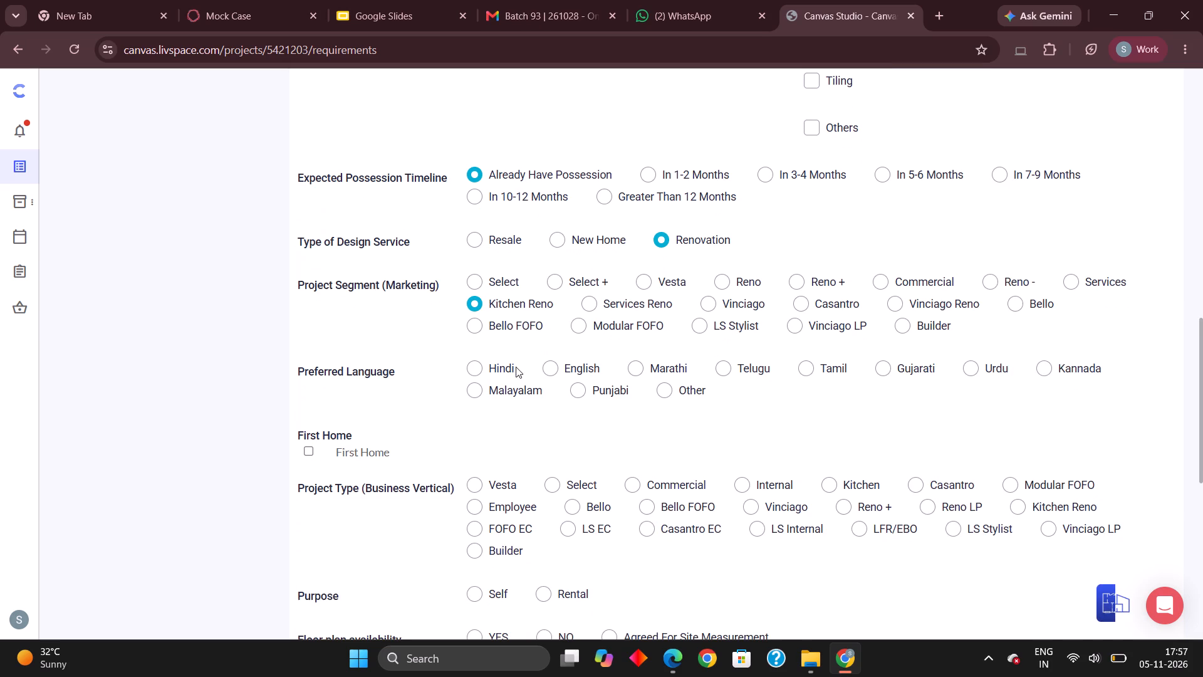
{"action": "left_click", "coordinate": [518, 370]}
{"action": "left_click", "coordinate": [557, 371]}
{"action": "left_click", "coordinate": [632, 368]}
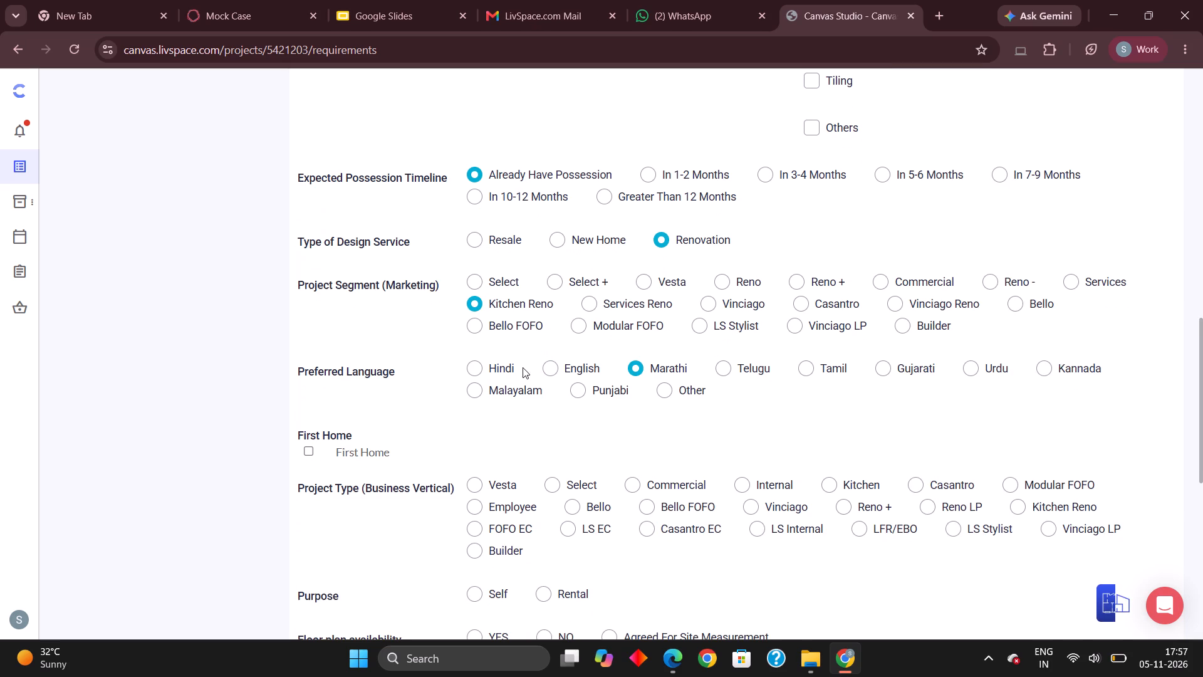
Set Project Type (Business Vertical) to Kitchen Reno and save the scope form.
{"action": "scroll", "coordinate": [697, 394], "scroll_direction": "down", "scroll_amount": 2}
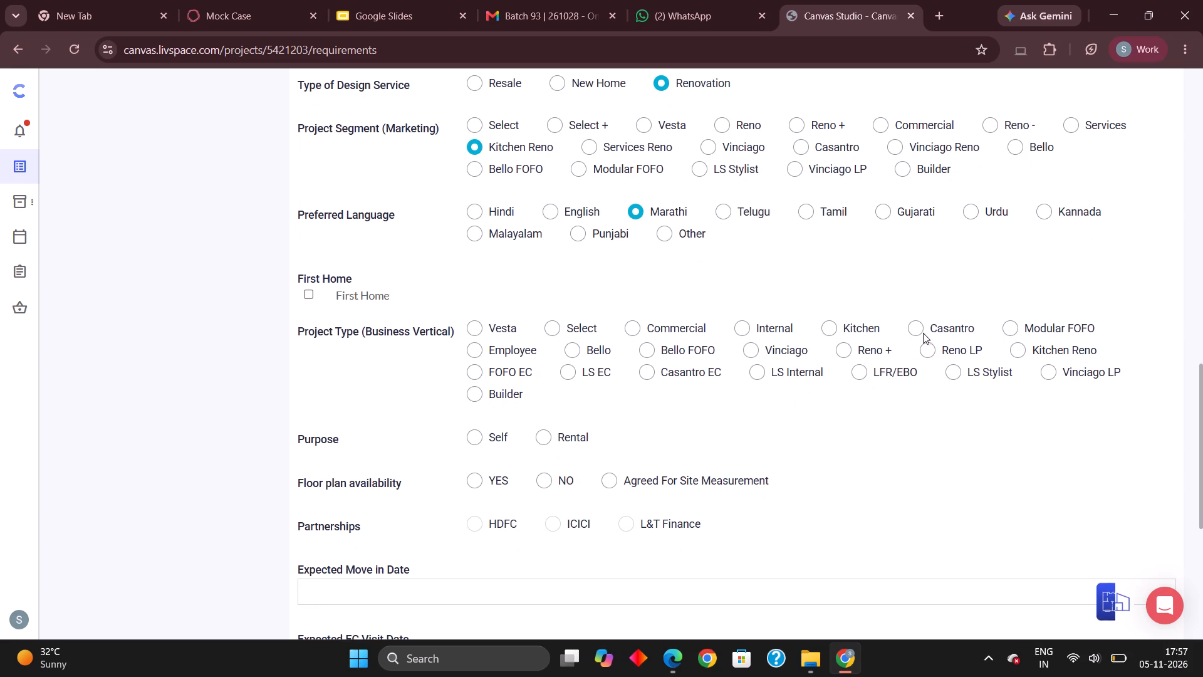
{"action": "left_click", "coordinate": [1021, 357]}
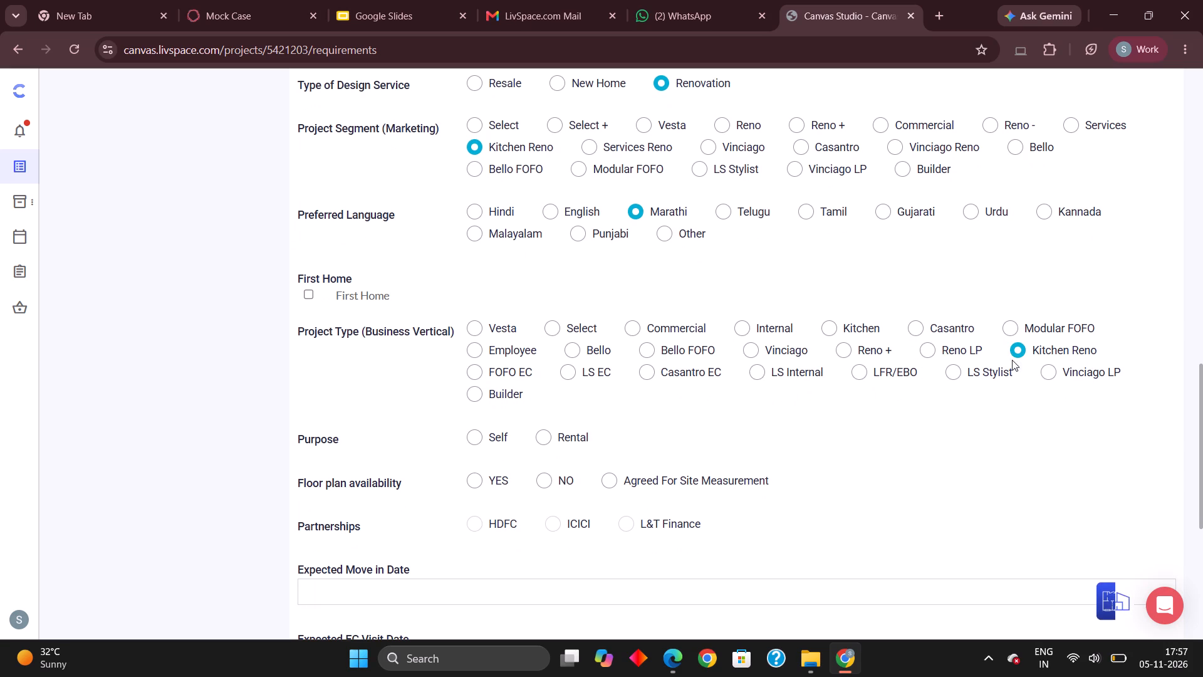
{"action": "scroll", "coordinate": [630, 439], "scroll_direction": "down", "scroll_amount": 1}
{"action": "scroll", "coordinate": [562, 415], "scroll_direction": "down", "scroll_amount": 2}
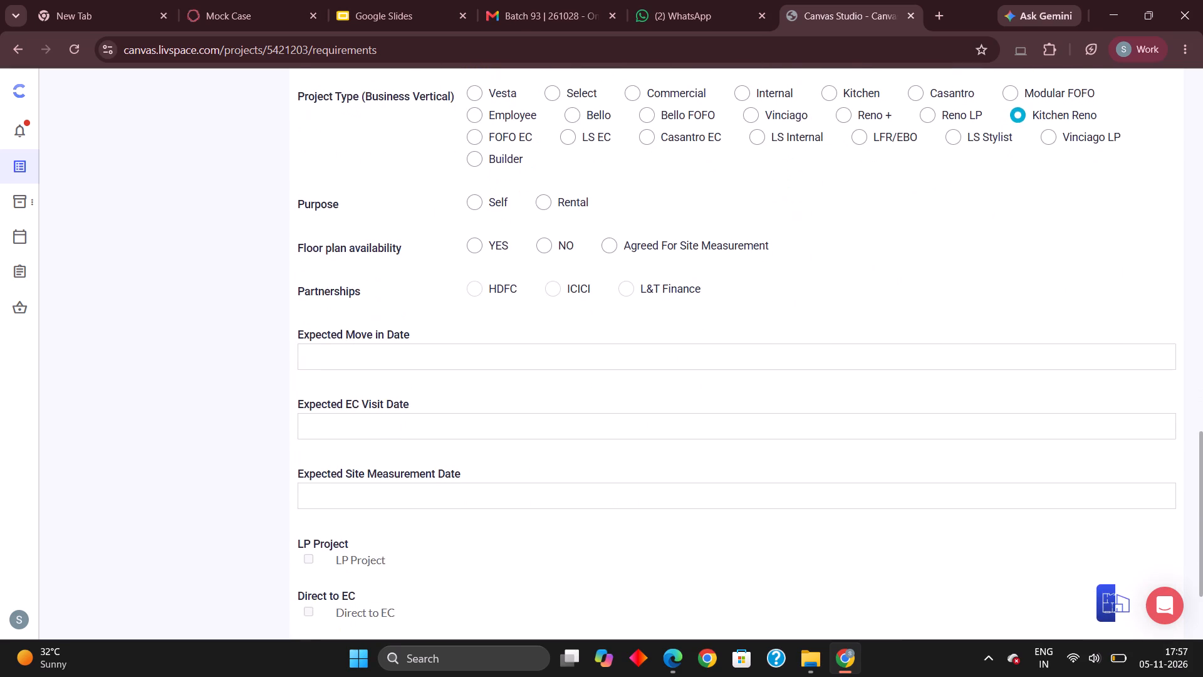
{"action": "scroll", "coordinate": [560, 414], "scroll_direction": "down", "scroll_amount": 4}
{"action": "left_click", "coordinate": [1094, 532]}
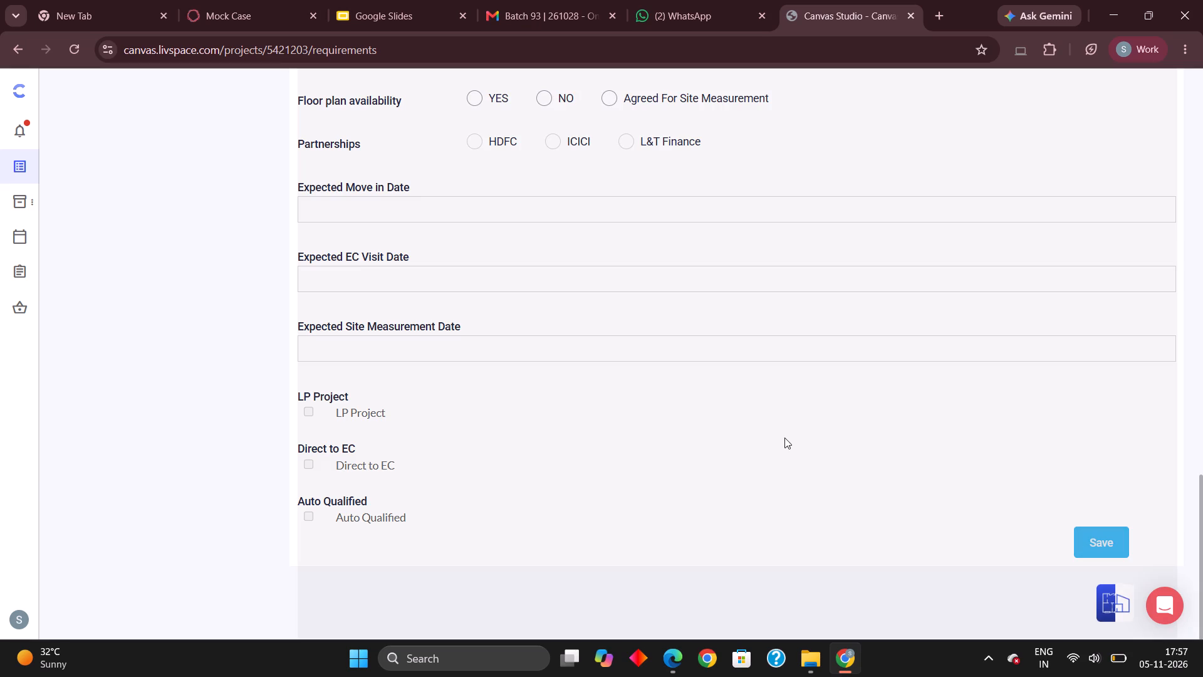
Create the project's first BOQ, keeping the prefilled project details and the add-rooms option.
{"action": "scroll", "coordinate": [778, 437], "scroll_direction": "up", "scroll_amount": 4}
{"action": "scroll", "coordinate": [634, 342], "scroll_direction": "up", "scroll_amount": 10}
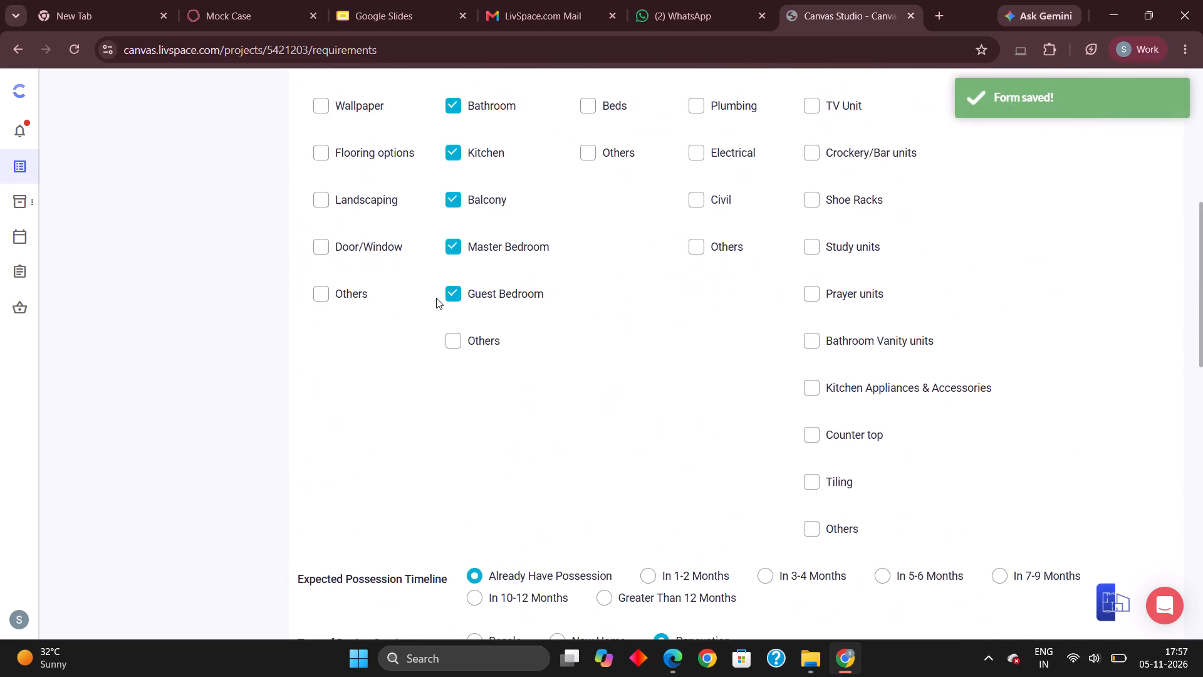
{"action": "scroll", "coordinate": [436, 298], "scroll_direction": "up", "scroll_amount": 7}
{"action": "left_click", "coordinate": [358, 179]}
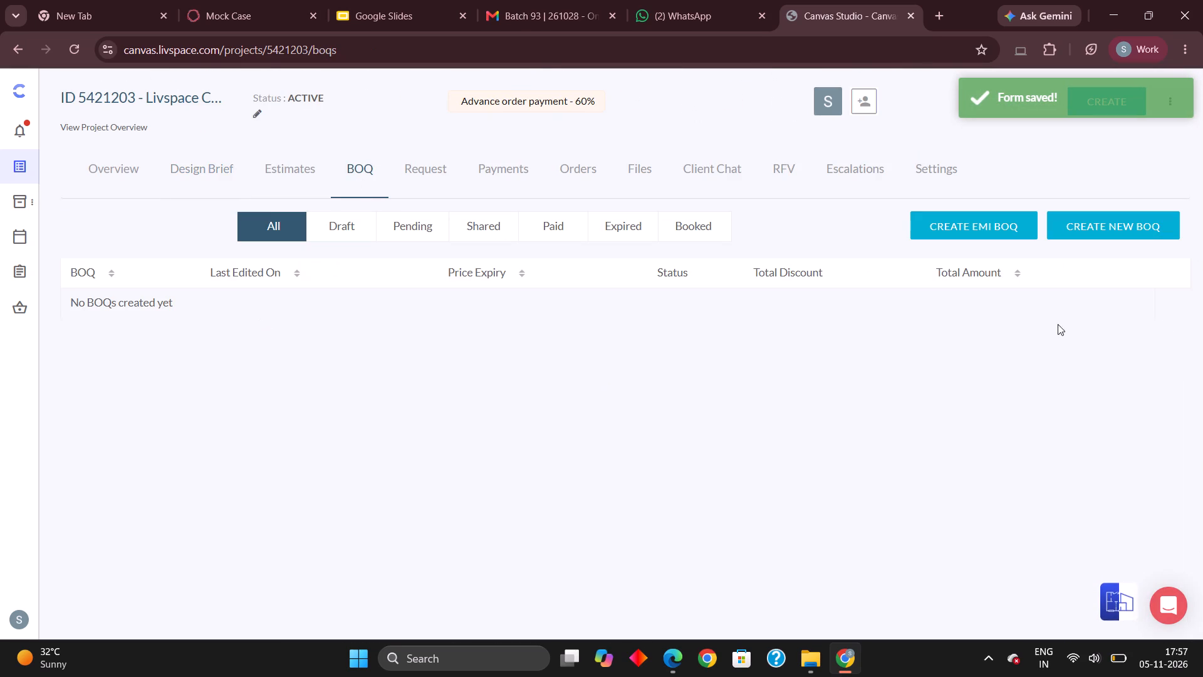
{"action": "left_click", "coordinate": [1111, 224]}
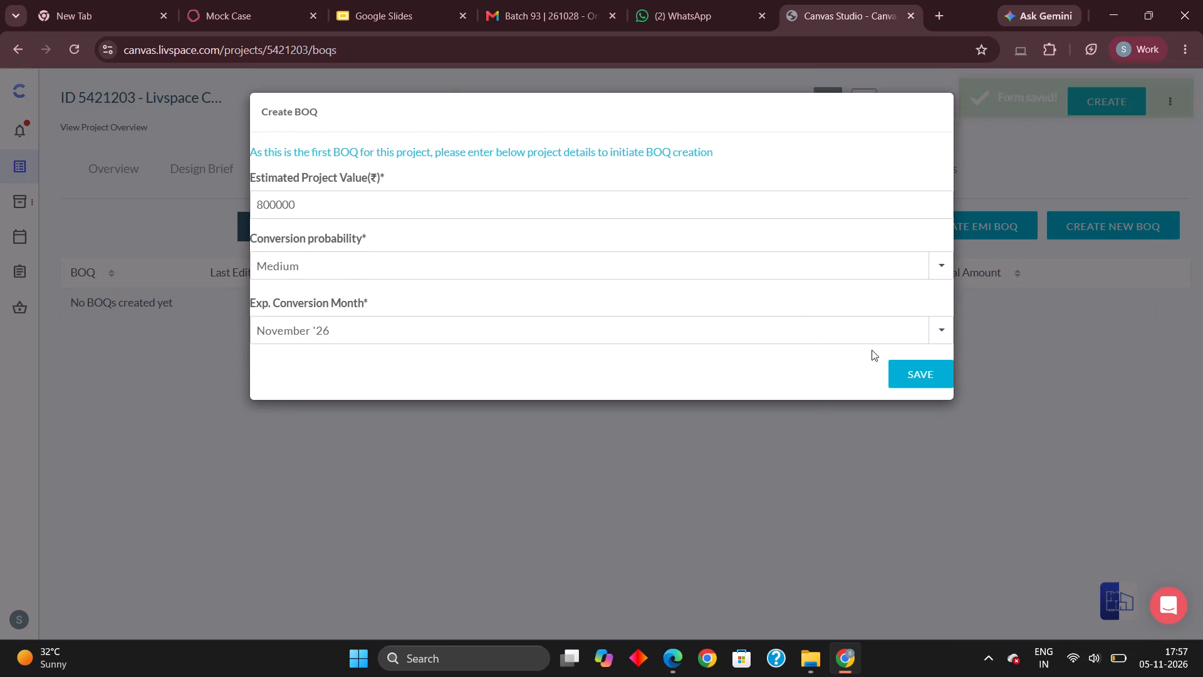
{"action": "left_click", "coordinate": [891, 371]}
{"action": "left_click", "coordinate": [920, 247]}
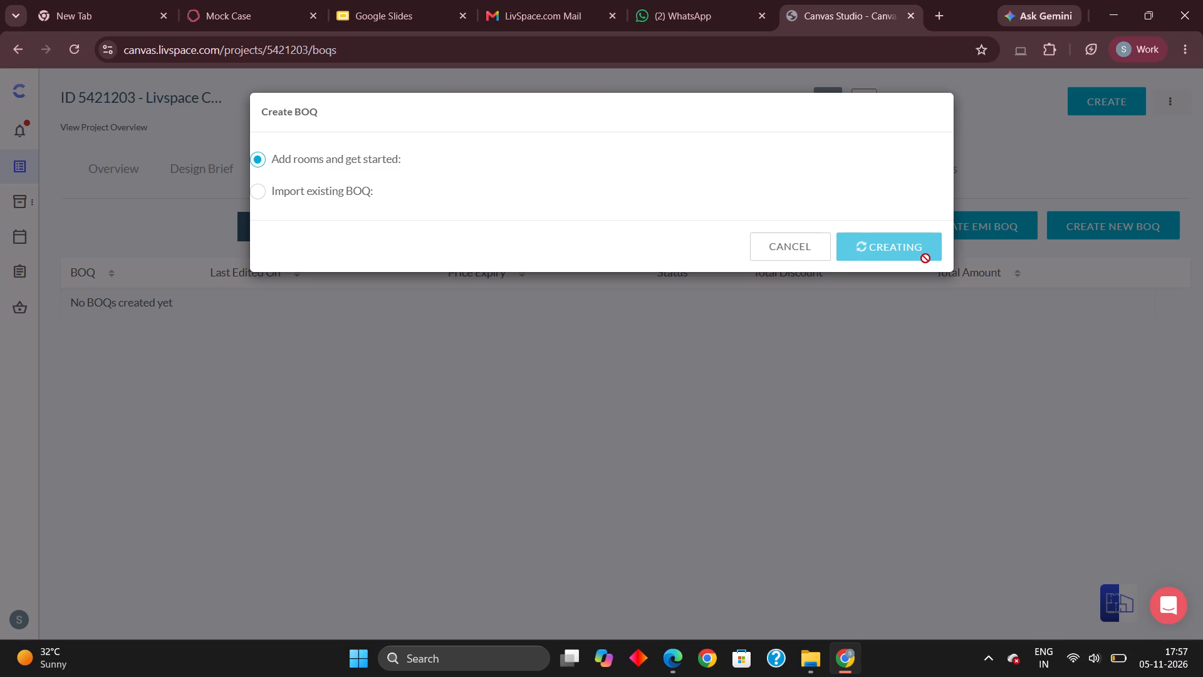
Open Studio 3D for the Others room of the new draft BOQ.
{"action": "scroll", "coordinate": [925, 315], "scroll_direction": "down", "scroll_amount": 2}
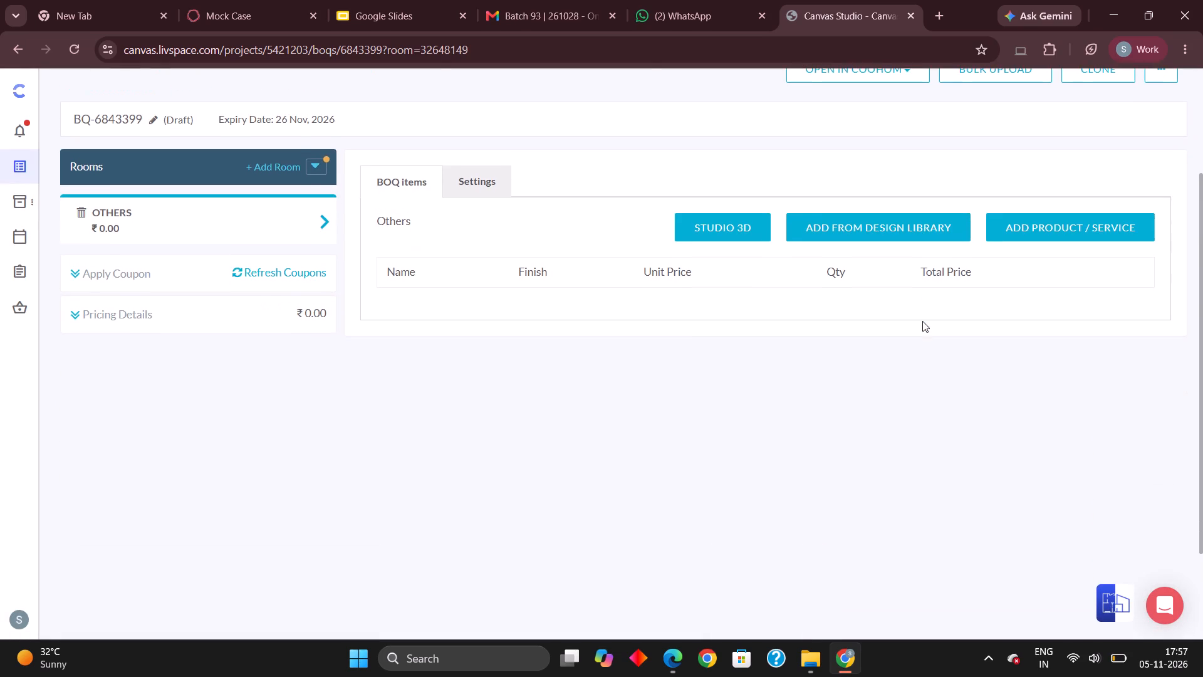
{"action": "scroll", "coordinate": [922, 321], "scroll_direction": "up", "scroll_amount": 1}
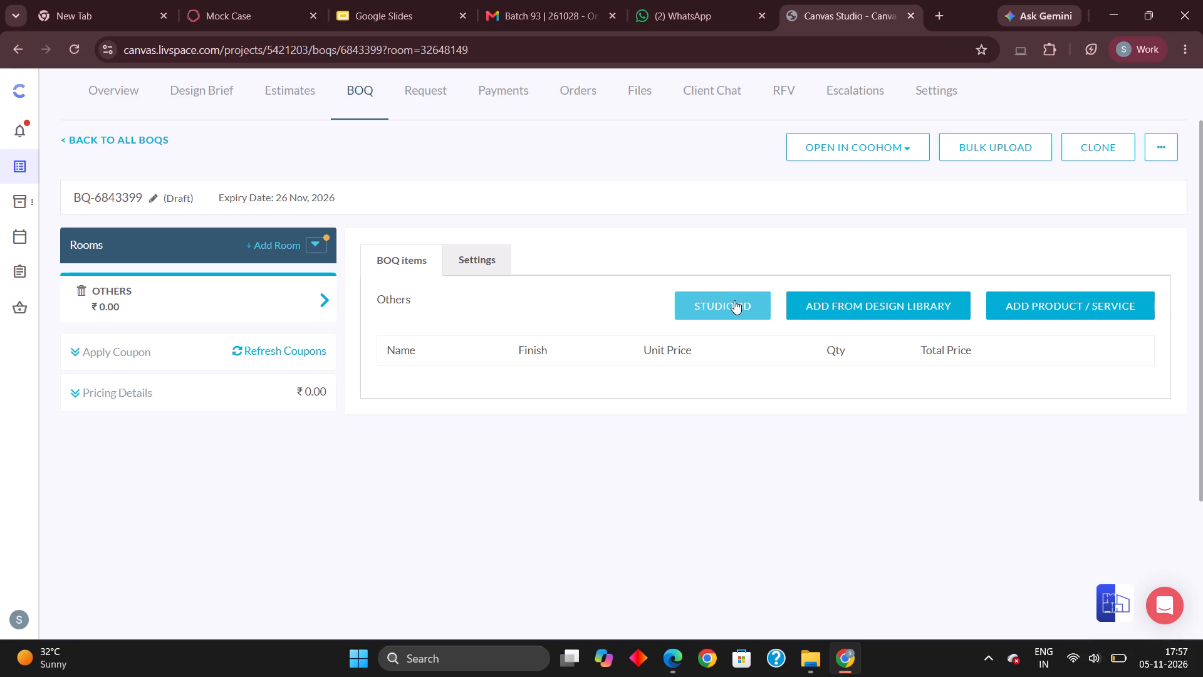
{"action": "left_click", "coordinate": [734, 300]}
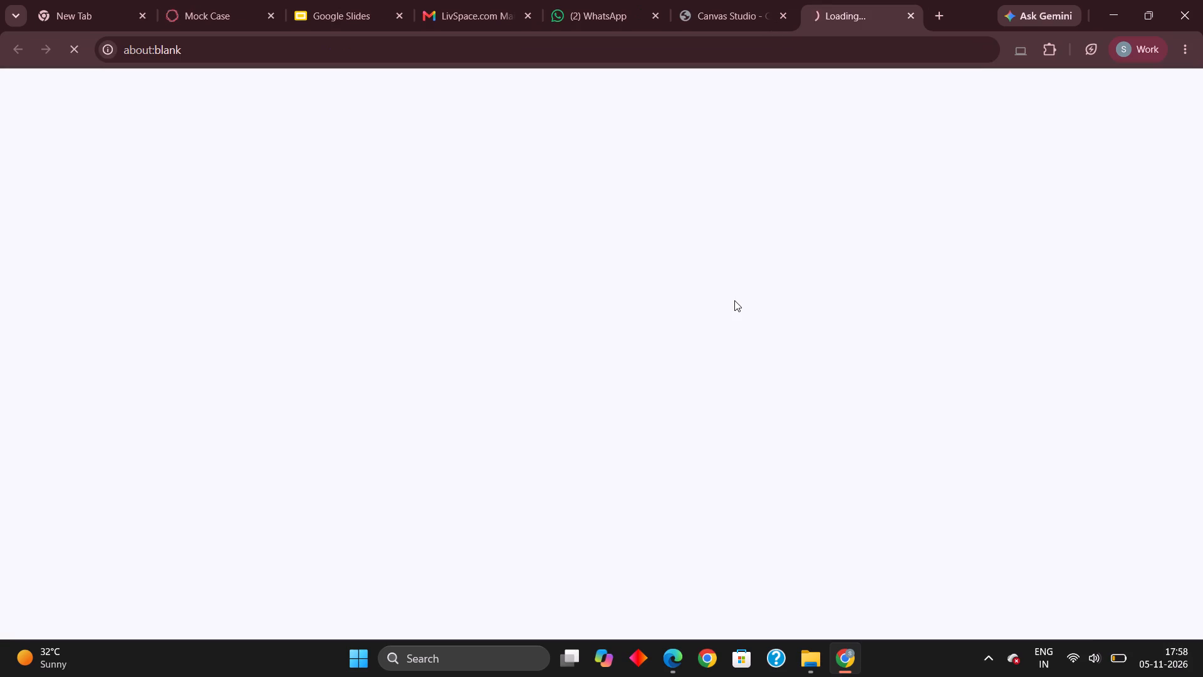
{"action": "scroll", "coordinate": [734, 300], "scroll_direction": "down", "scroll_amount": 2}
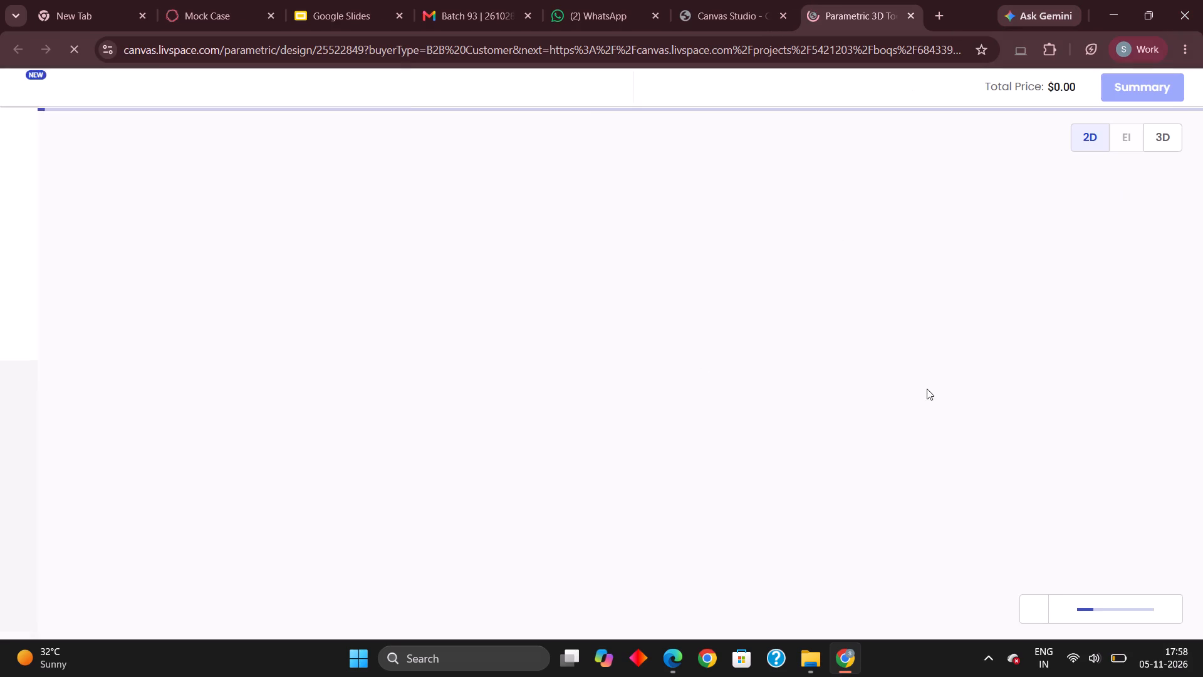
Return to the Mock Case deck and view the scope and floor plan on the Layout Plan - 3BHK slide.
{"action": "left_click", "coordinate": [342, 0]}
{"action": "left_click", "coordinate": [189, 0]}
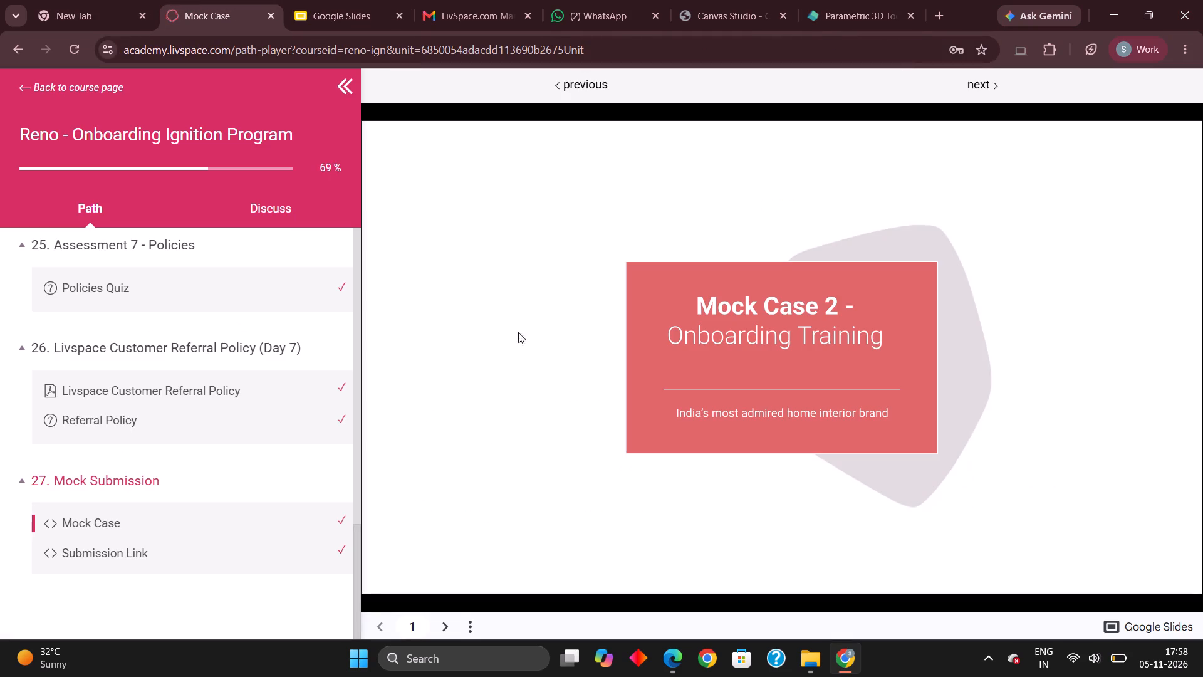
{"action": "left_click", "coordinate": [376, 623]}
{"action": "left_click", "coordinate": [380, 629]}
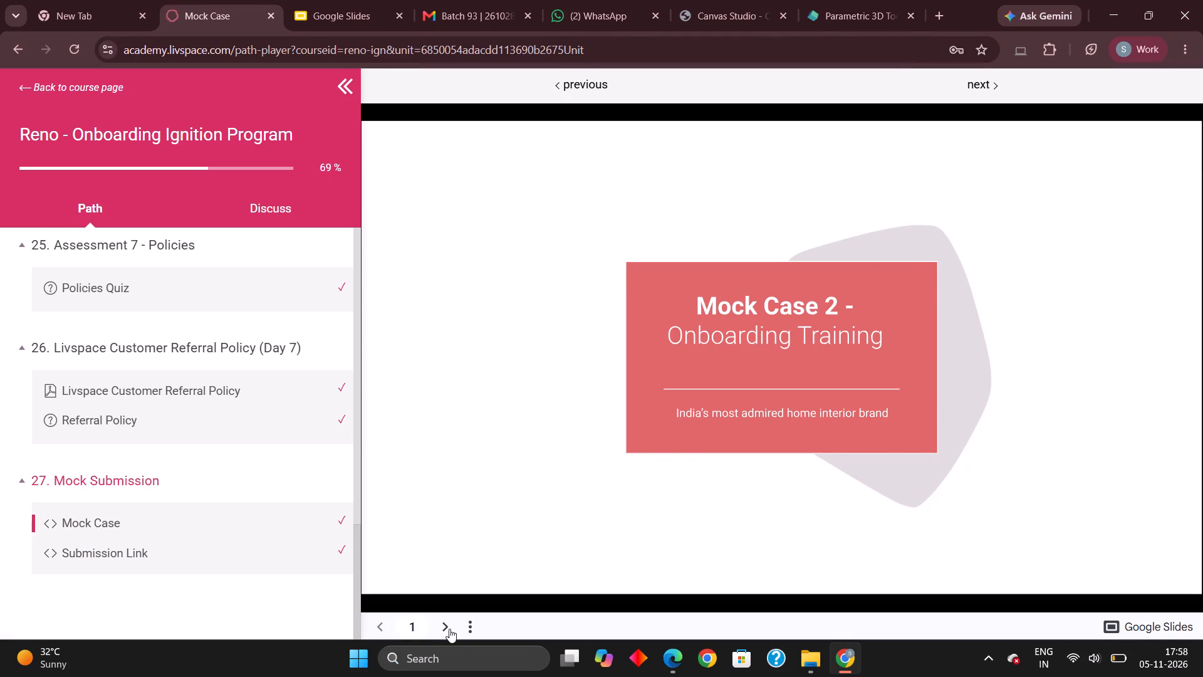
{"action": "left_click", "coordinate": [446, 630]}
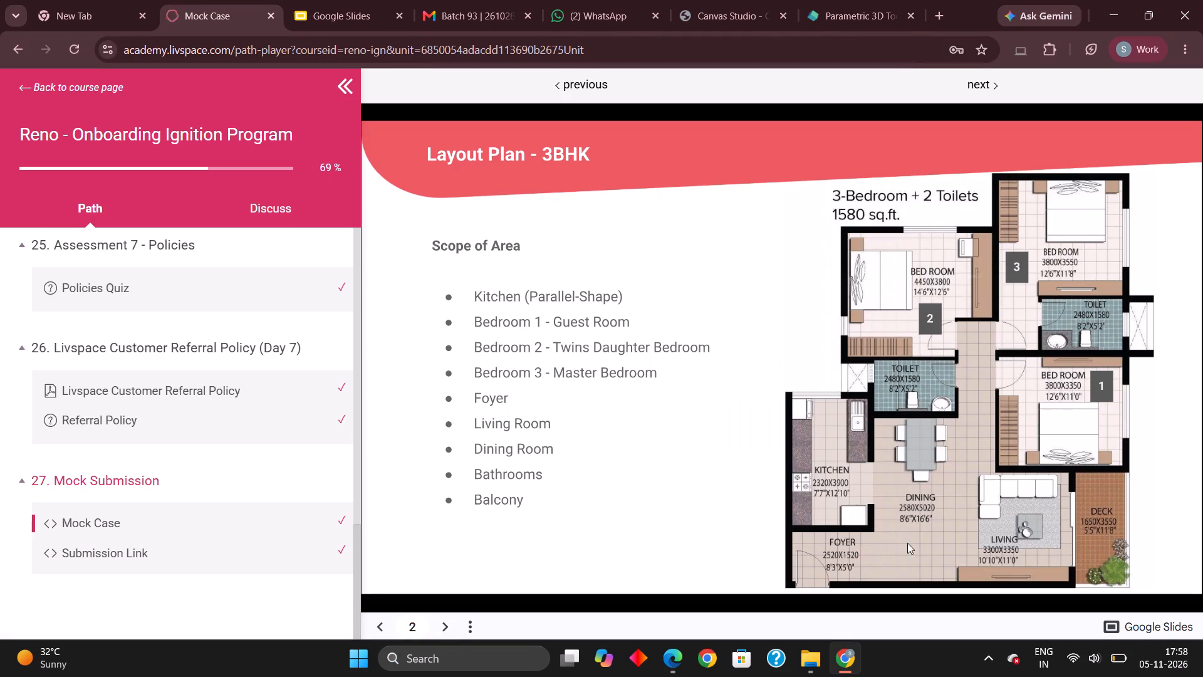